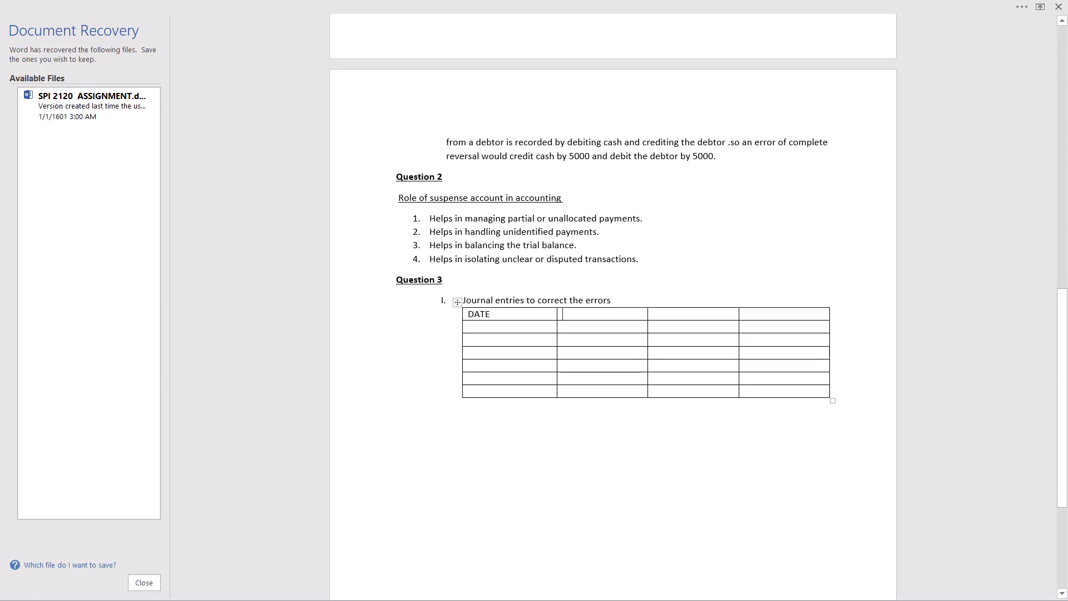
Fill in the remaining header cells of the Question 3 journal table with DETAILS, DR and CR.
type("DETAILS")
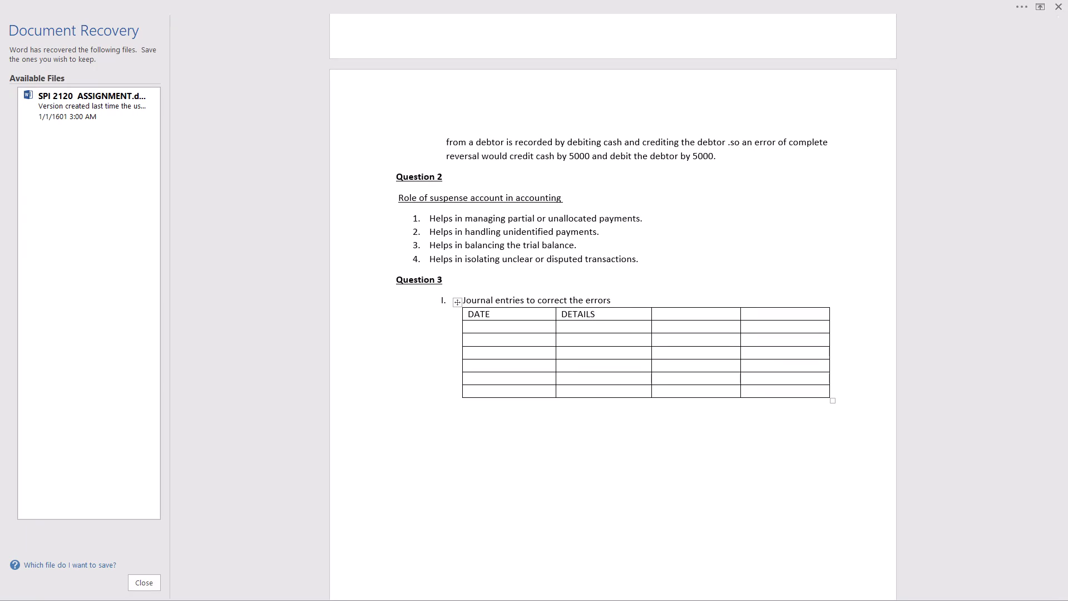
left_click(666, 314)
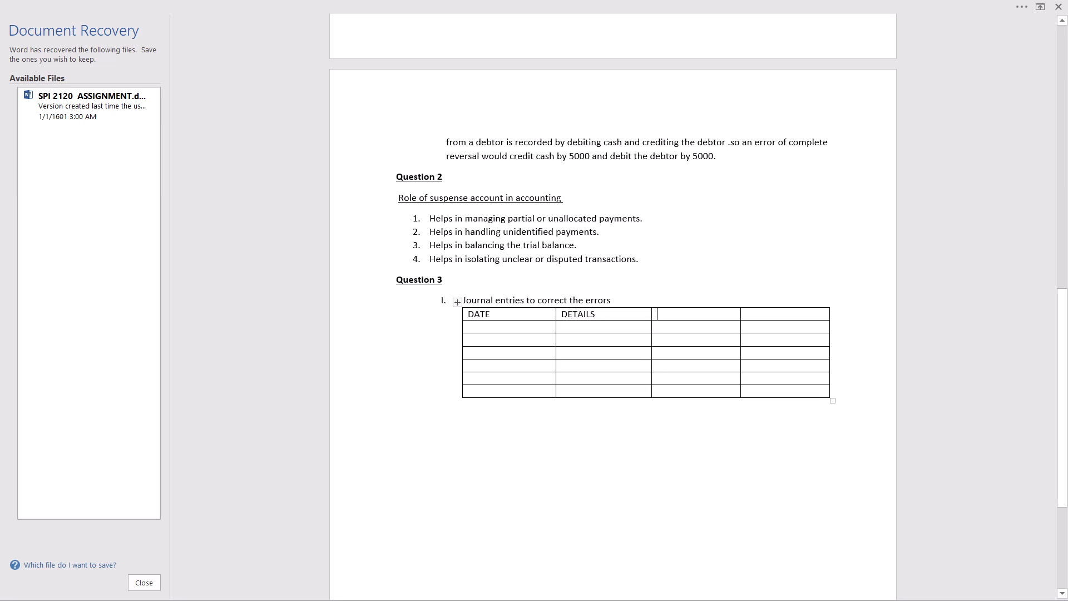
type("DR")
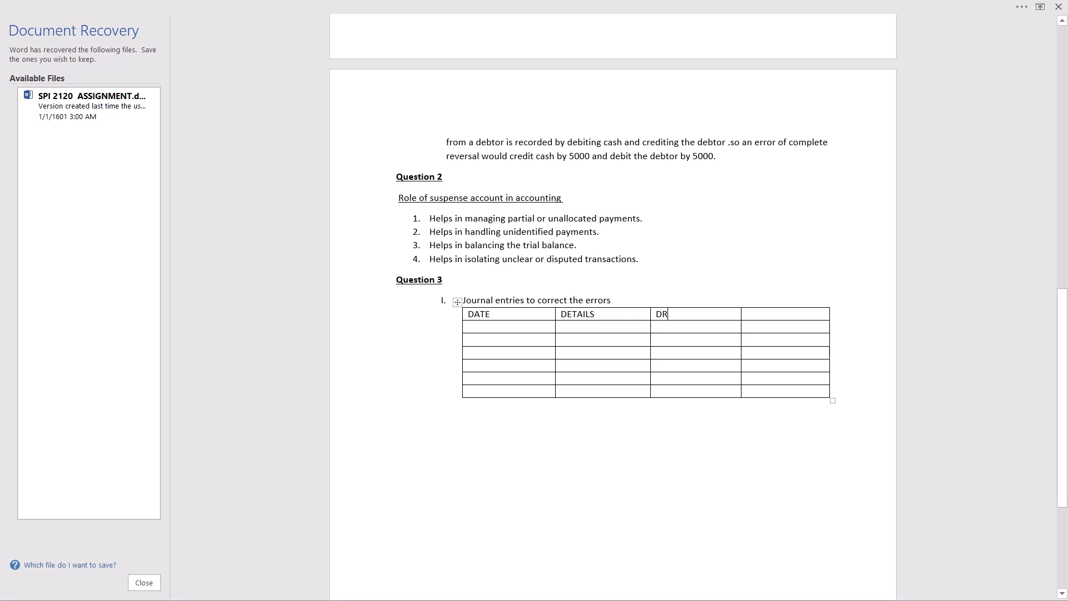
left_click(795, 318)
type("CR")
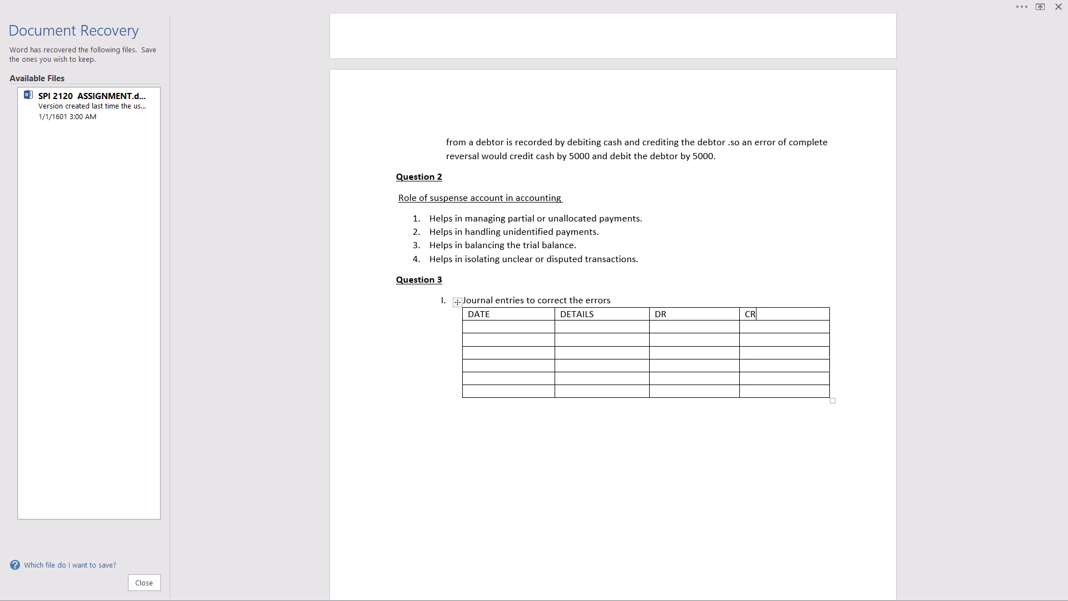
Enter KVKK in the first cell below the DATE header of the journal table.
left_click(497, 330)
left_click(520, 329)
type("KVKK")
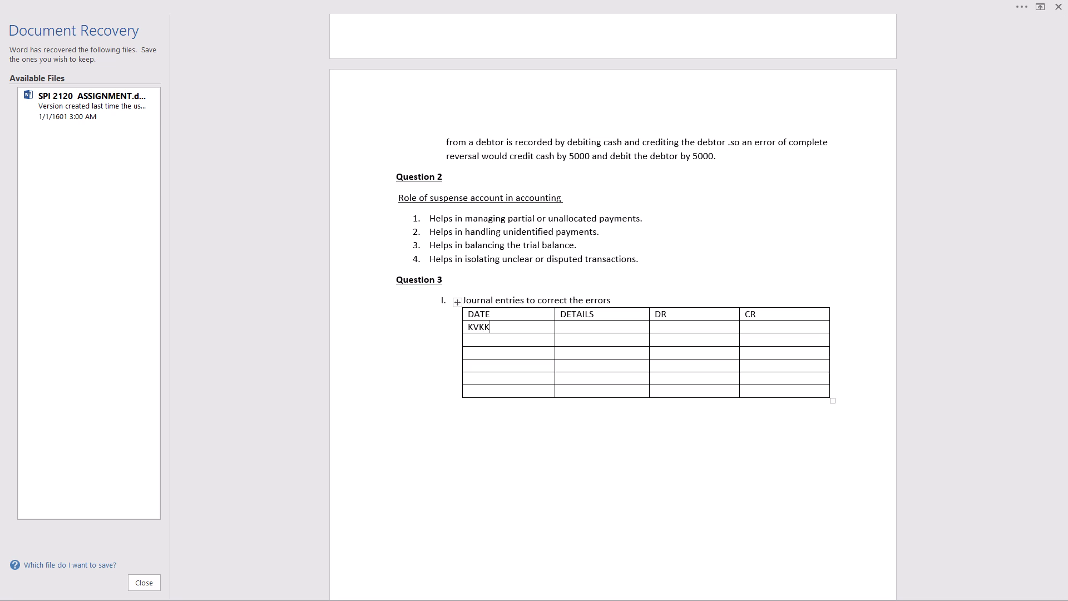
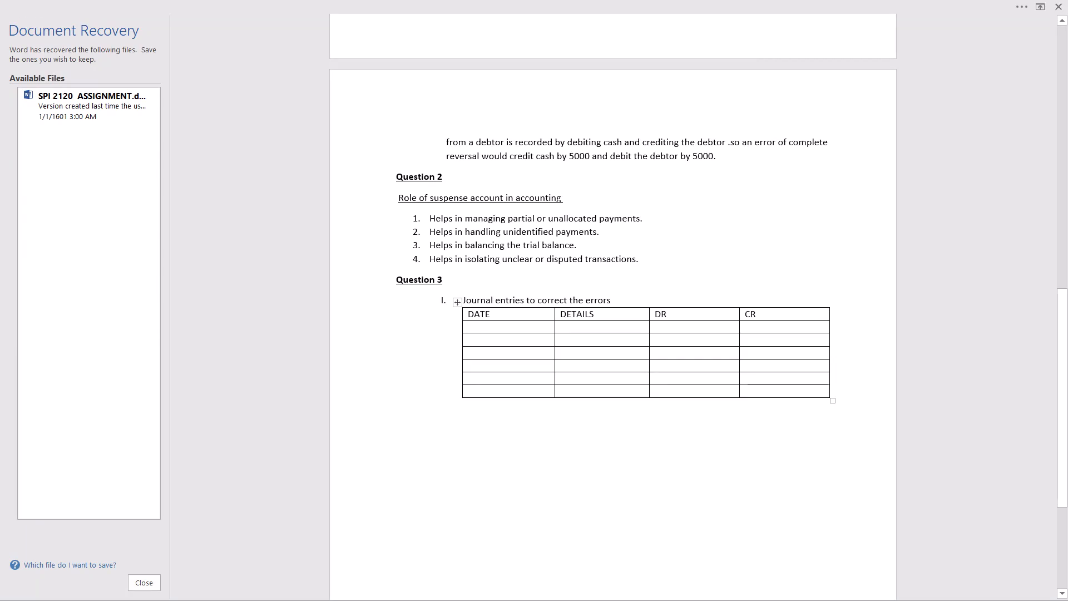
Extend the DATE header of the Question 3 journal table so it reads DATE/NO.
left_click(503, 317)
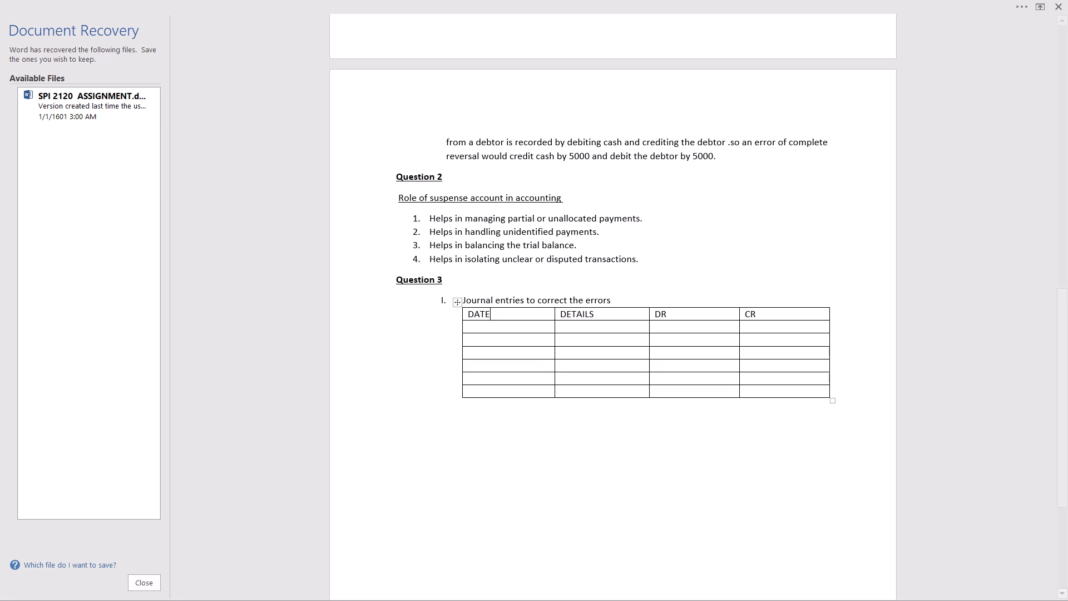
type("/NO")
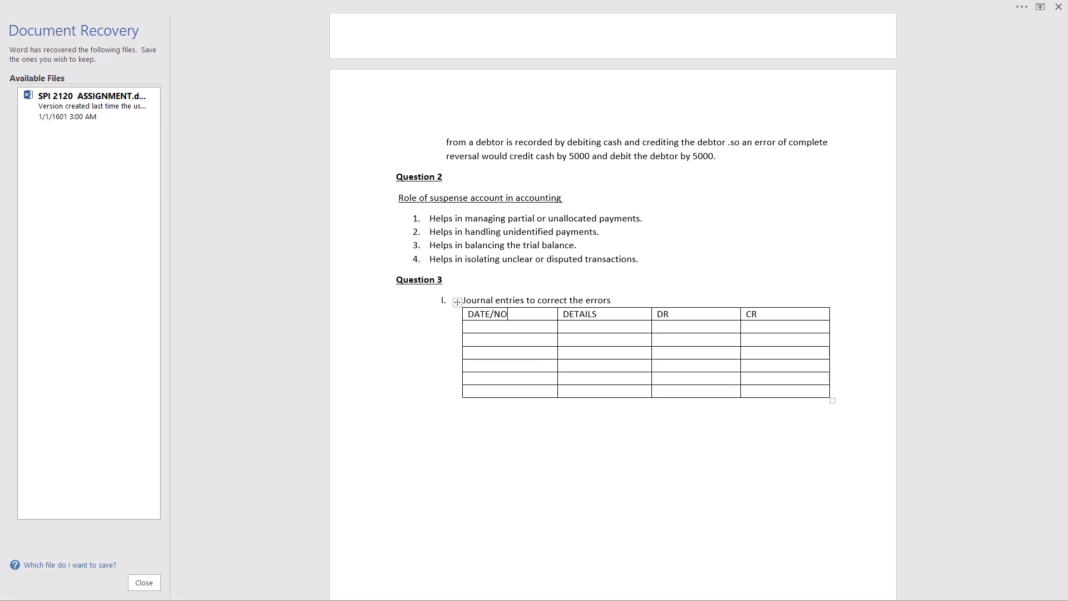
Place the cursor in the first empty cell below the DATE/NO header of the journal table.
left_click(502, 326)
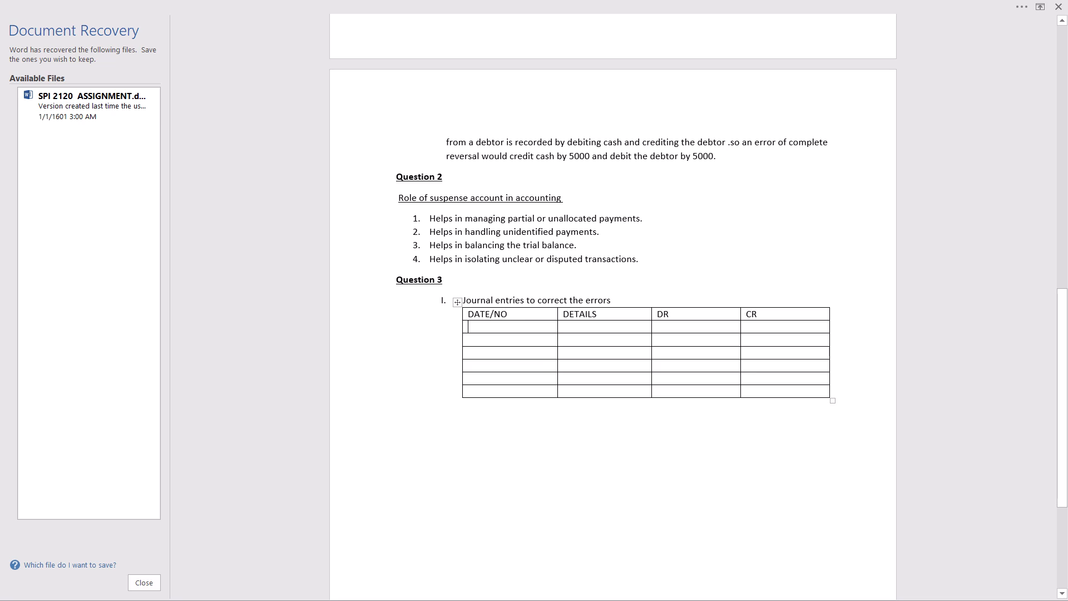
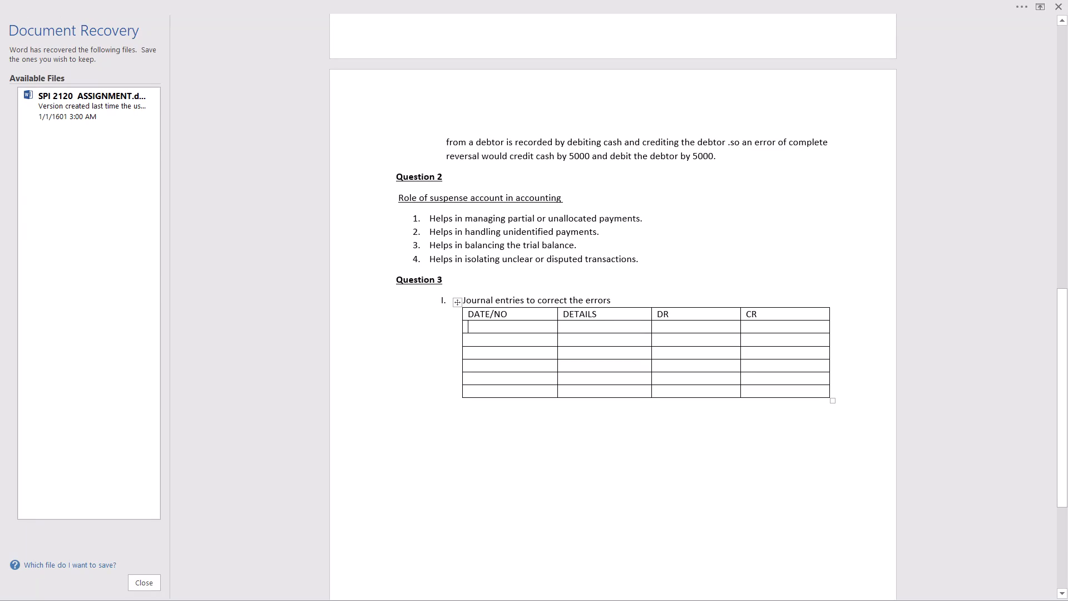
Narrow the DATE/NO column to fit its header, widening DETAILS, and pull the journal table's outer CR edge slightly inward.
left_click_drag(557, 337, 567, 344)
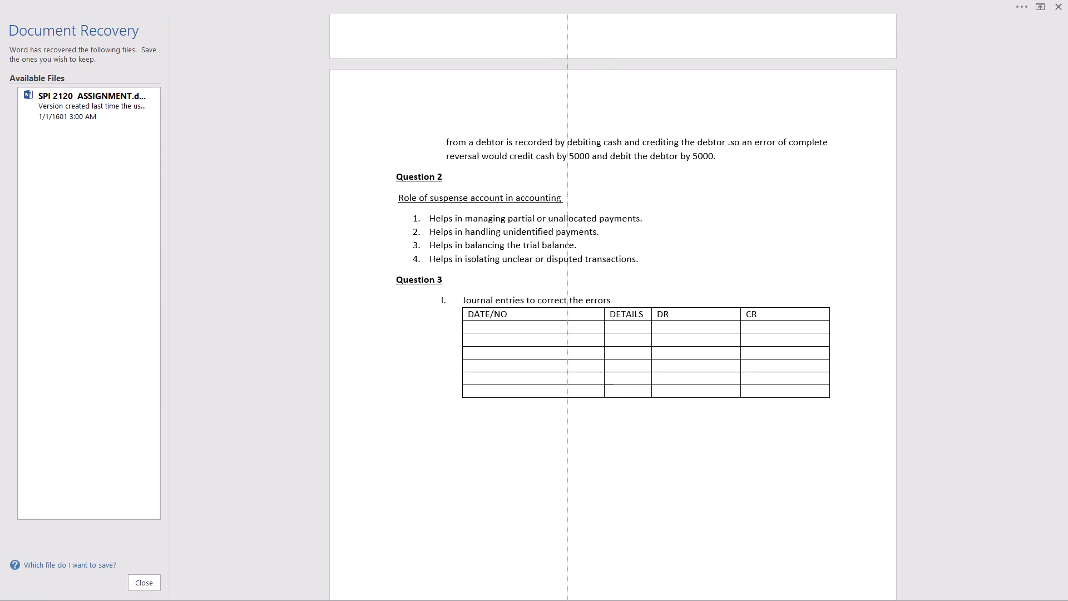
left_click_drag(567, 344, 508, 353)
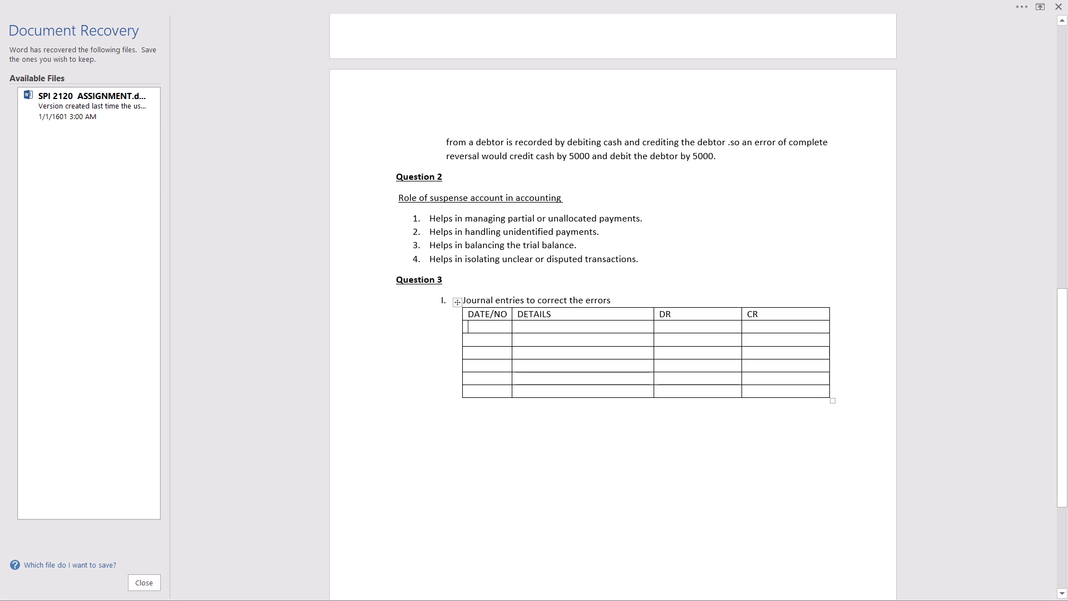
left_click_drag(828, 341, 816, 348)
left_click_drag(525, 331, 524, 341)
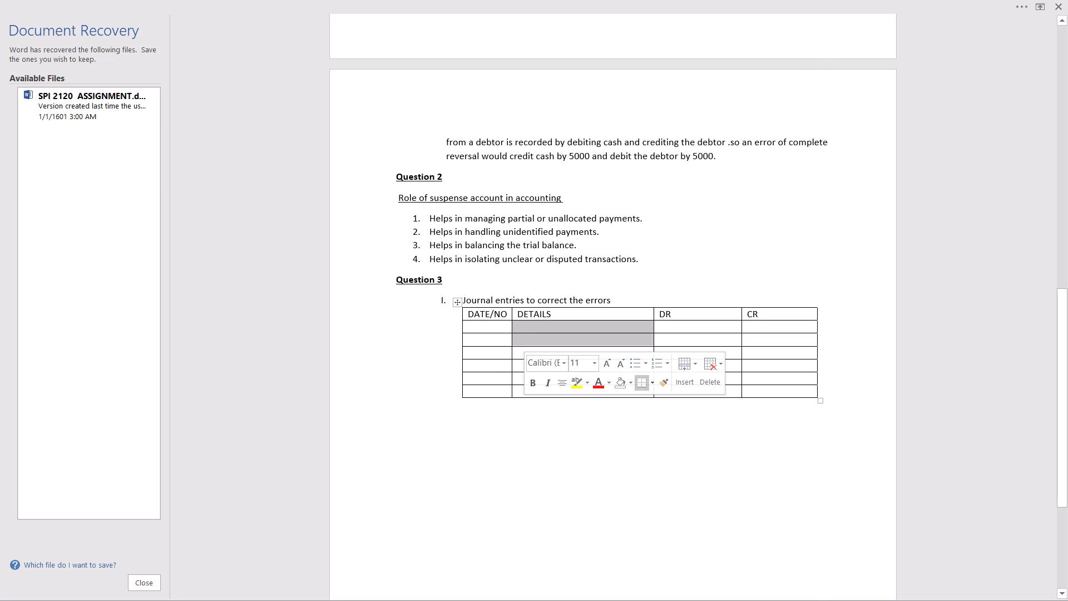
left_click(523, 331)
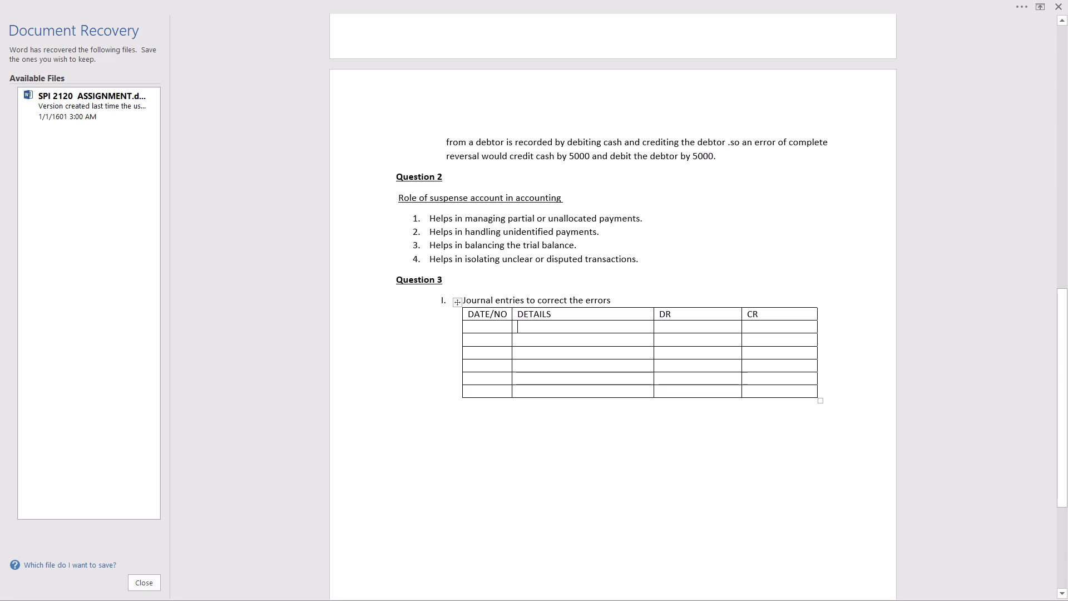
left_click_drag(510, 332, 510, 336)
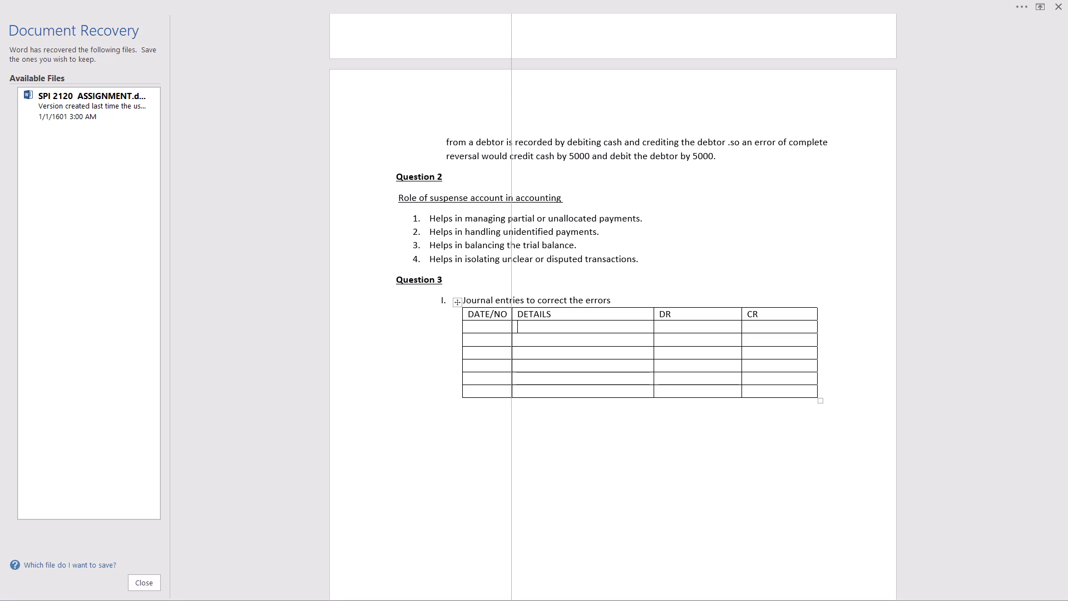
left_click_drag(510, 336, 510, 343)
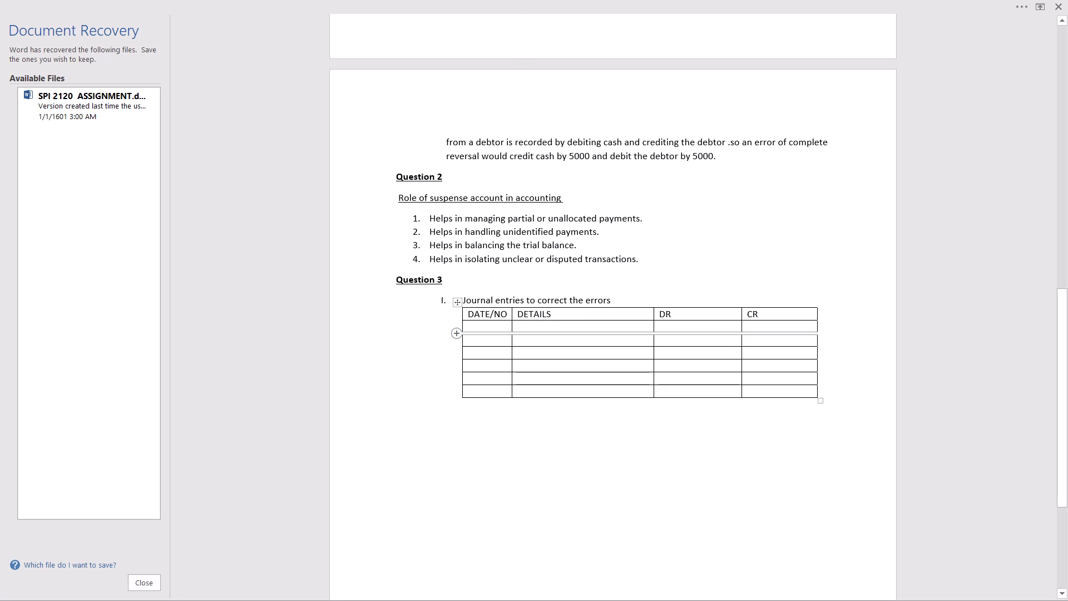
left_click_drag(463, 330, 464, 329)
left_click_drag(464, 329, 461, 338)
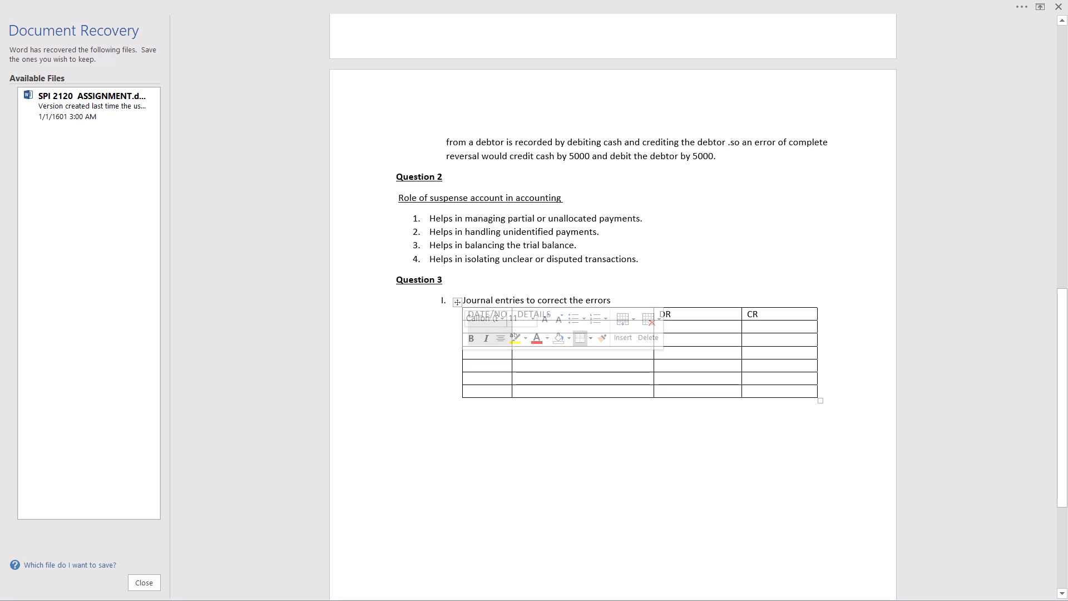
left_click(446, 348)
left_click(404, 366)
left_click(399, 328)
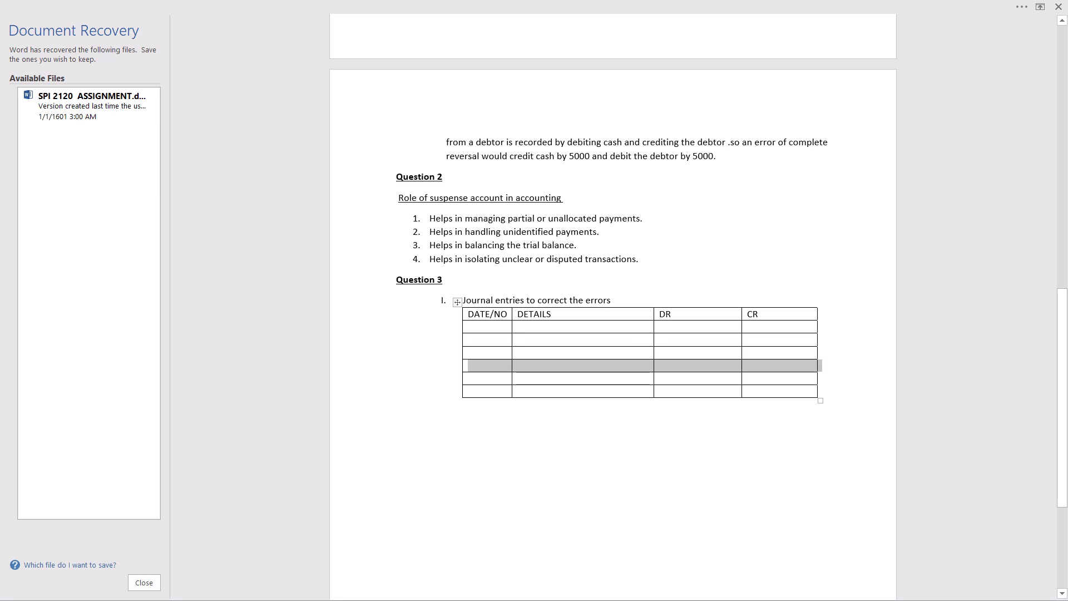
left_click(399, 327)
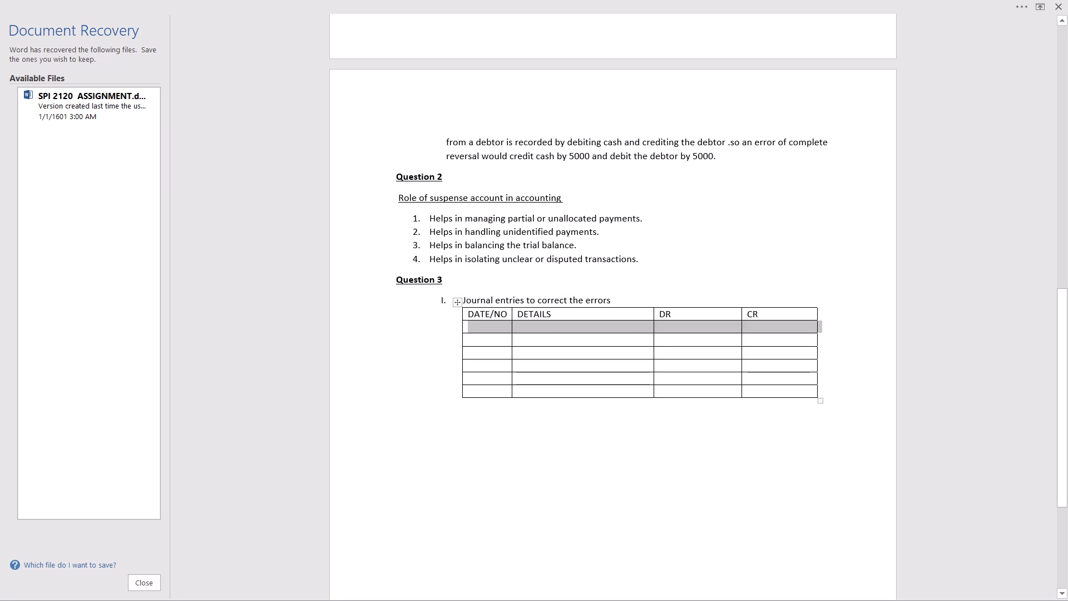
Increase the height of the first empty row under the journal table's header to make room for two text lines.
left_click_drag(482, 334, 482, 339)
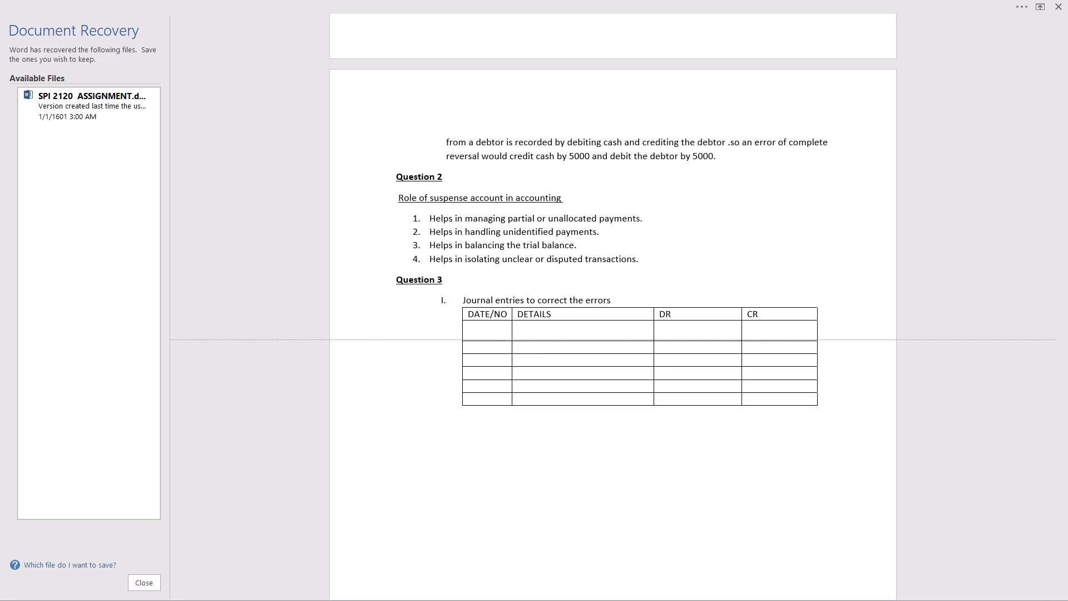
left_click_drag(482, 339, 482, 344)
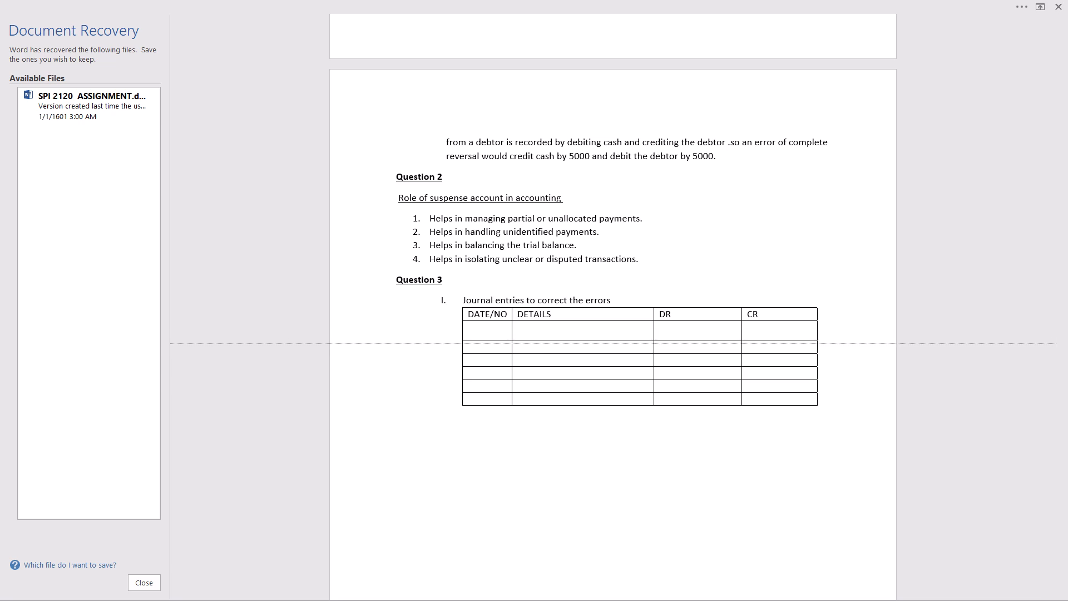
left_click_drag(482, 344, 481, 349)
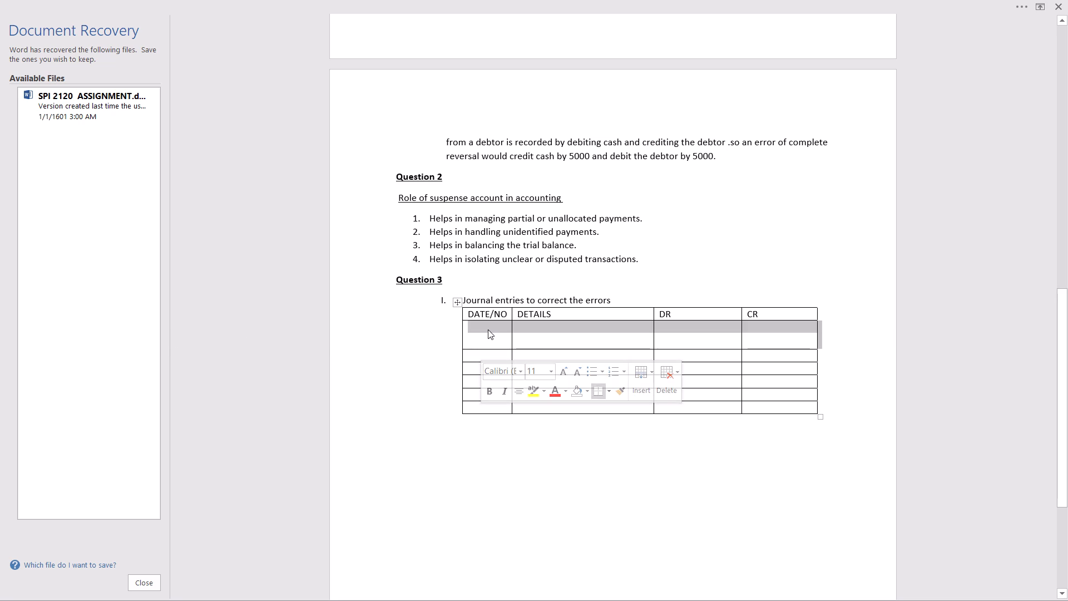
Number the first journal entry I in the DATE/NO column.
left_click(488, 329)
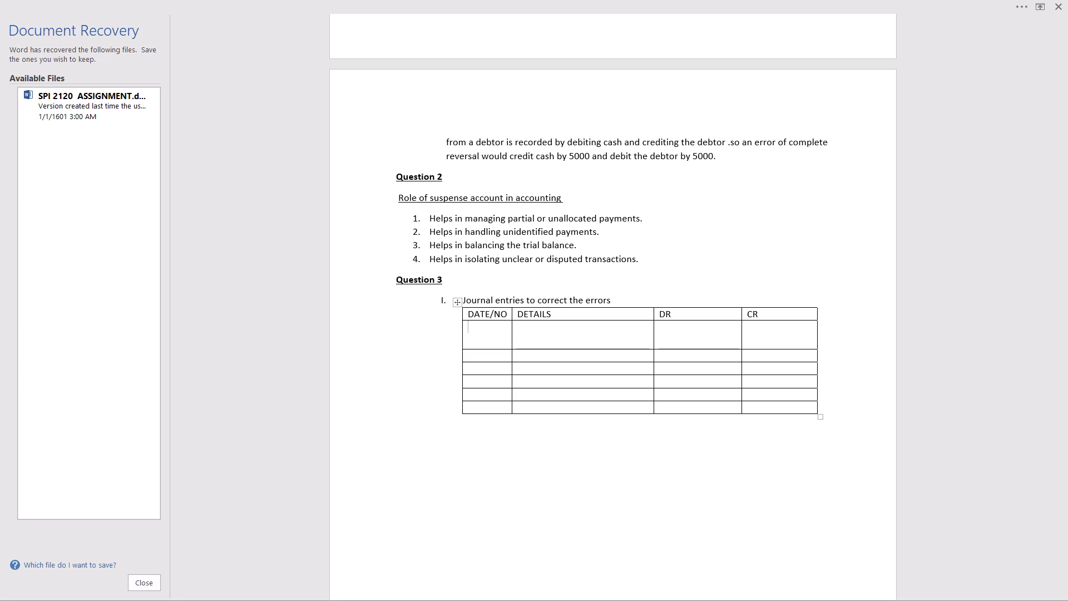
key("i")
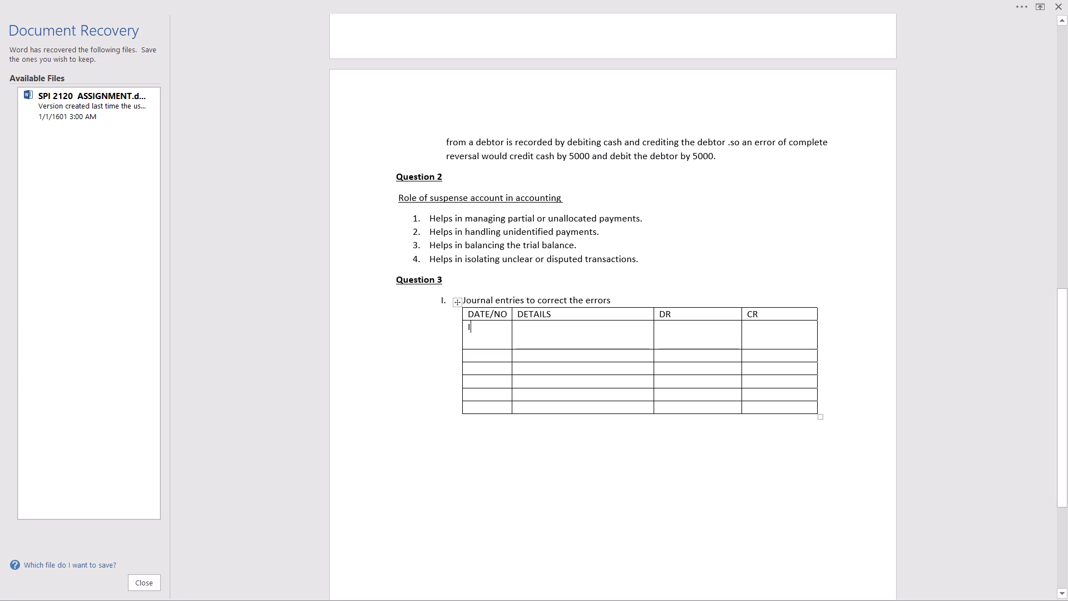
Enter SUSPENCE ACCOUNT in the DETAILS cell of entry I.
left_click(521, 328)
key("s")
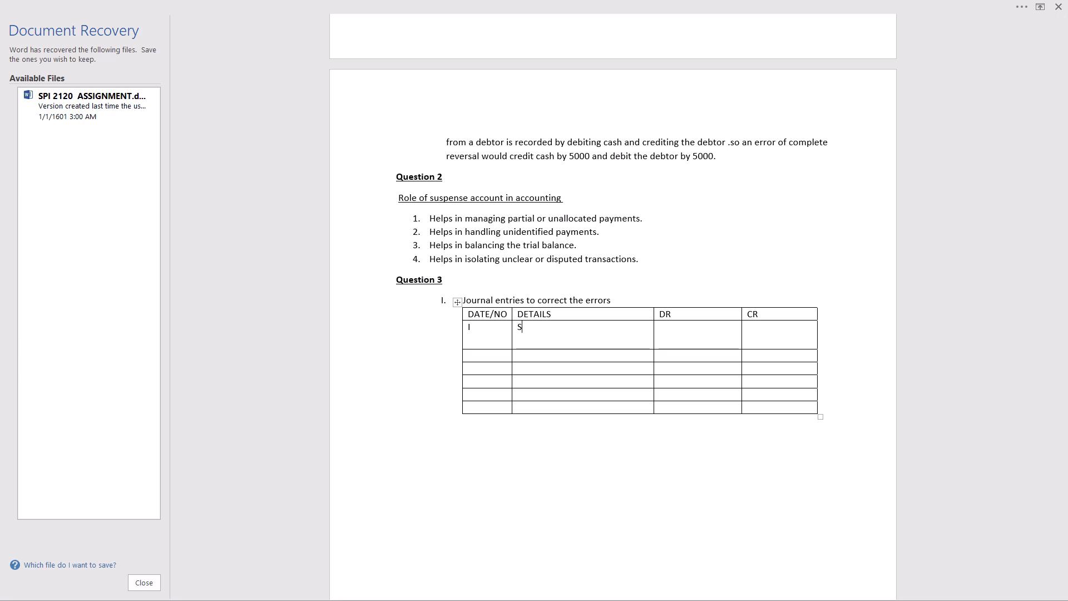
type("USPEN")
type("CE")
key("space")
type("ACCOUNT")
Retype the DETAILS text of entry I in sentence case and correct its spelling so it reads Suspense account.
key("BackSpace")
key("BackSpace")
key("BackSpace")
key("BackSpace")
key("BackSpace")
key("BackSpace")
key("BackSpace")
key("BackSpace")
key("BackSpace")
key("BackSpace")
key("BackSpace")
key("BackSpace")
key("BackSpace")
key("BackSpace")
key("BackSpace")
key("BackSpace")
key("BackSpace")
type("uspence account")
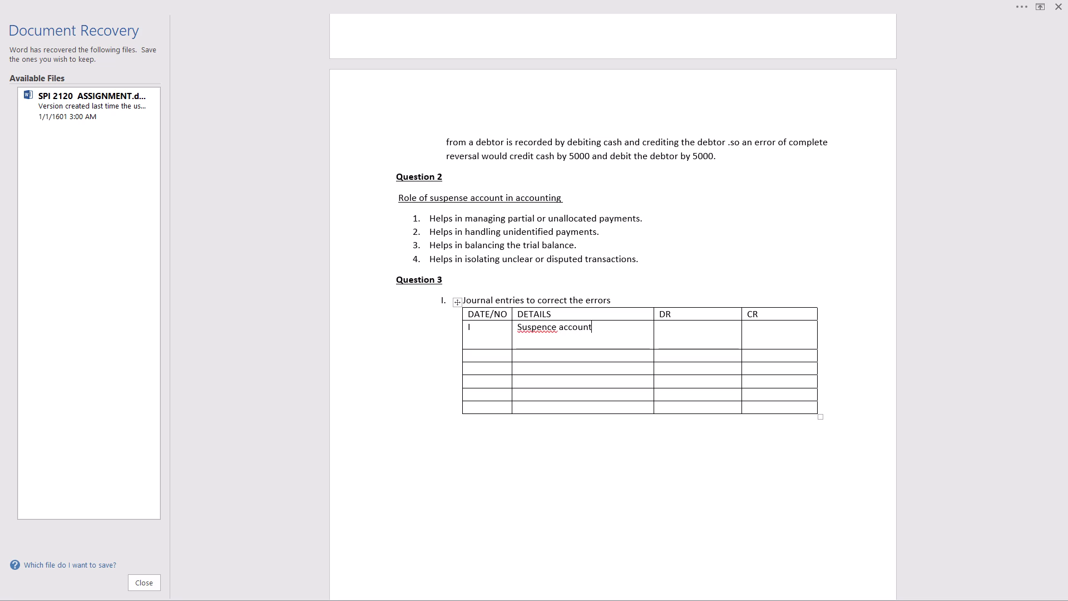
key("space")
left_click(571, 339)
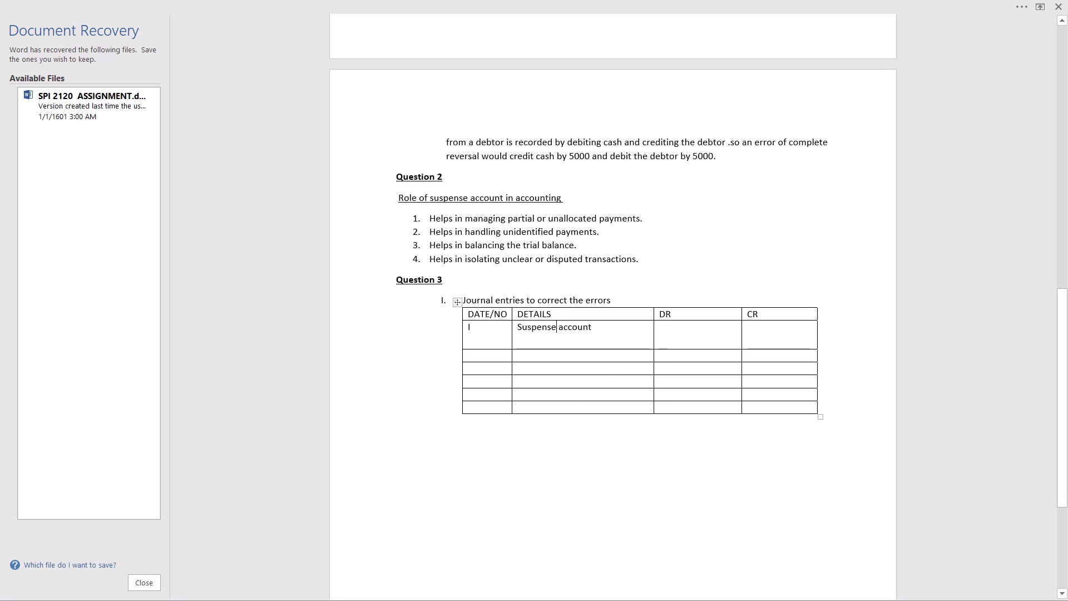
left_click(595, 329)
Shorten the word account in entry I's DETAILS cell so it reads Suspense A/C.
key("BackSpace")
key("BackSpace")
key("BackSpace")
key("BackSpace")
key("BackSpace")
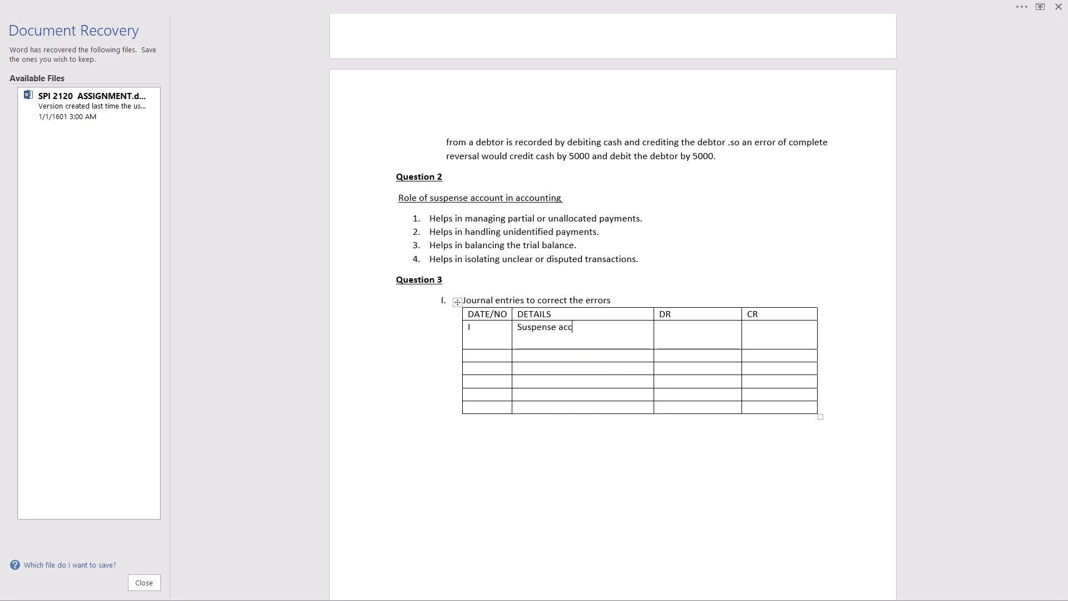
key("BackSpace")
key("BackSpace")
key("BackSpace")
key("a")
key("slash")
key("c")
Enter 10000 in the DR column for the Suspense A/C line of entry I.
left_click(666, 326)
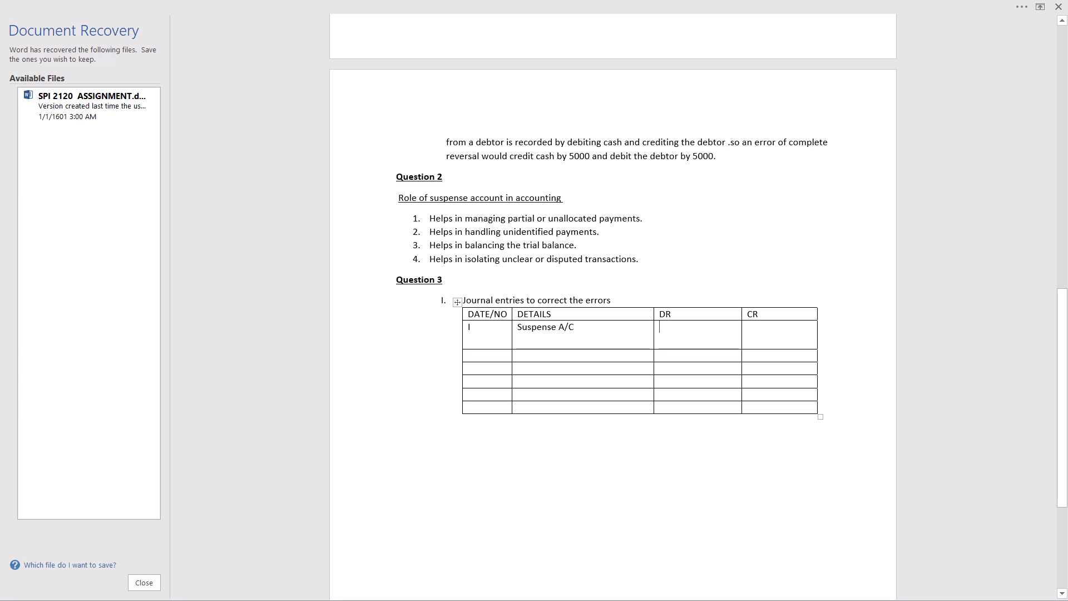
type("10000")
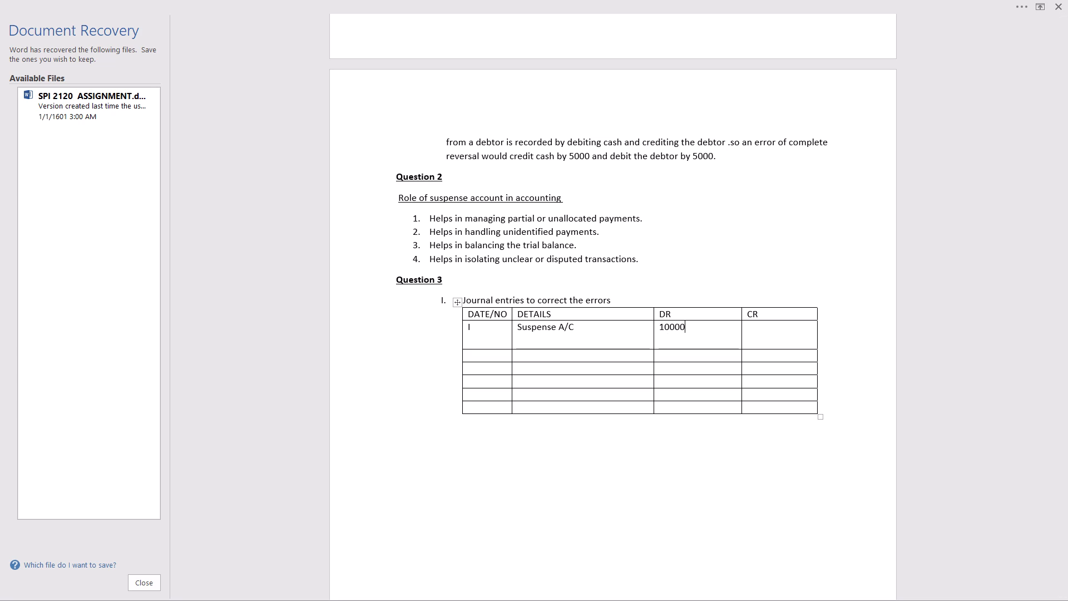
Enter Bankika bank A/C on an indented second line beneath Suspense A/C in entry I's DETAILS cell.
left_click(518, 338)
left_click(527, 341)
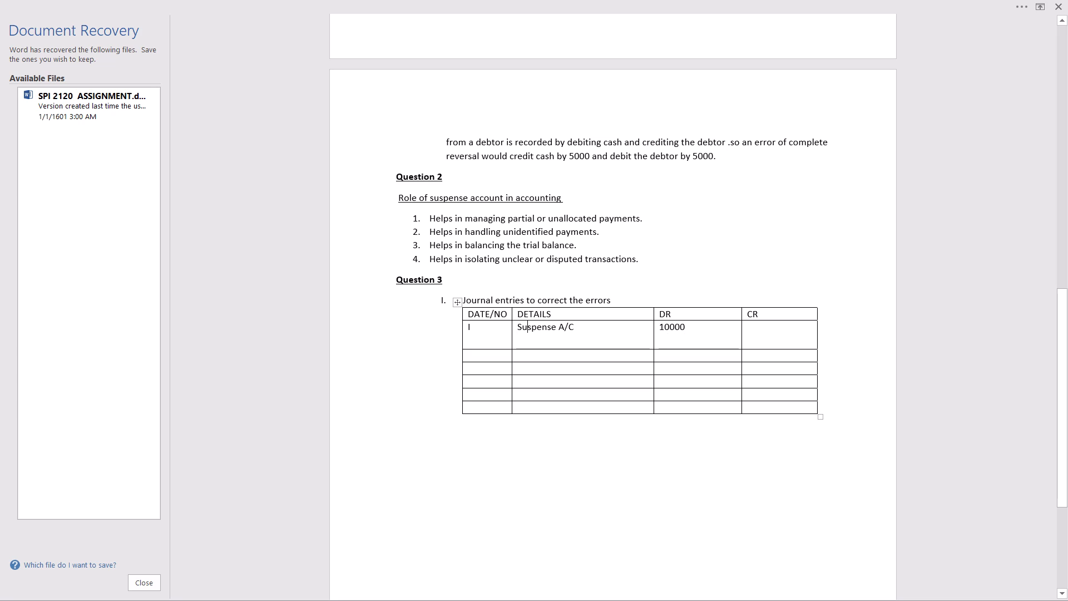
left_click(585, 328)
key("Return")
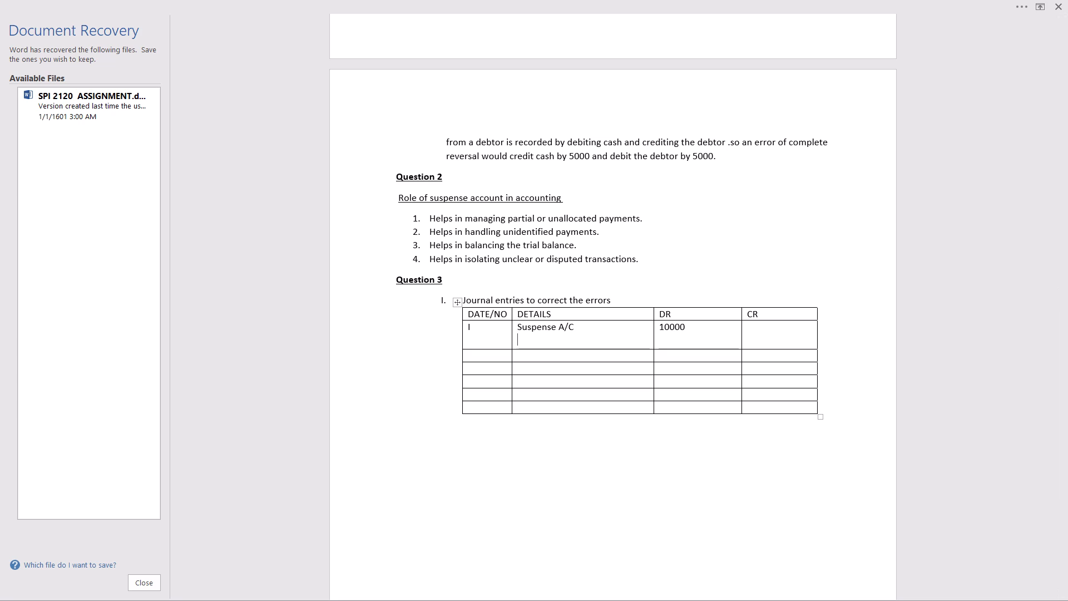
key("Tab")
key("Return")
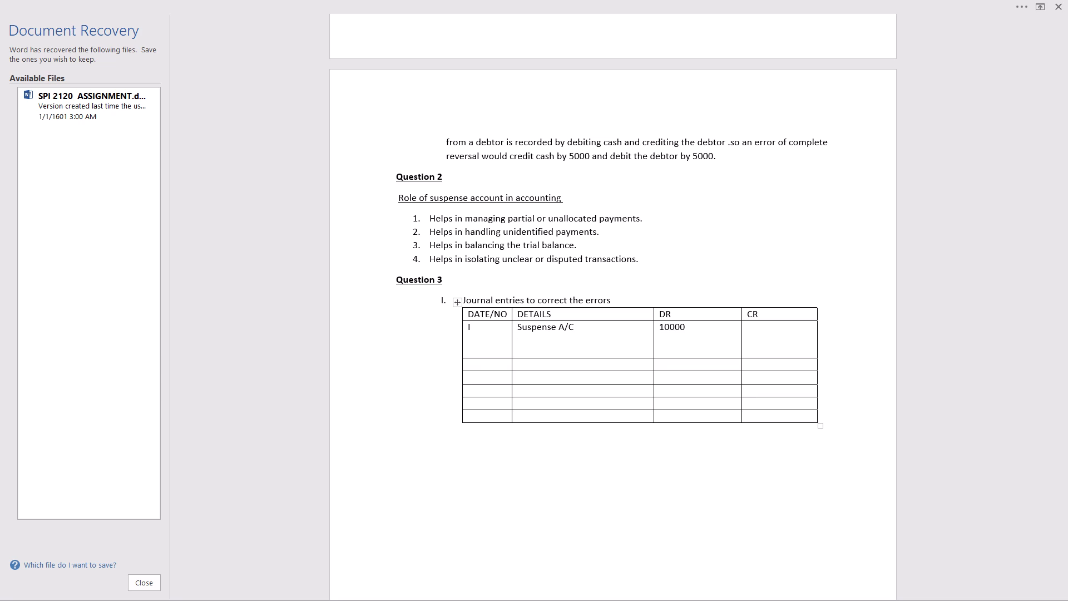
key("space")
key("space")
key("space")
key("space")
key("space")
key("space")
key("space")
key("space")
key("b")
type("aki")
key("BackSpace")
key("BackSpace")
type("nkika ba")
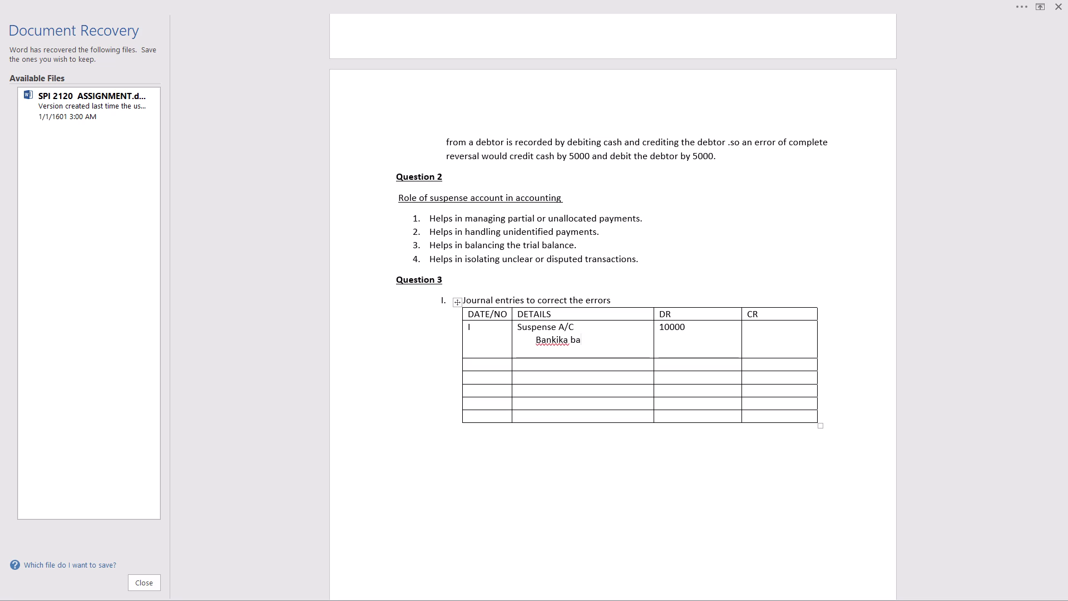
type("nk")
key("space")
key("a")
key("slash")
key("c")
Have the spelling checker ignore all occurrences of the word Bankika.
right_click(550, 342)
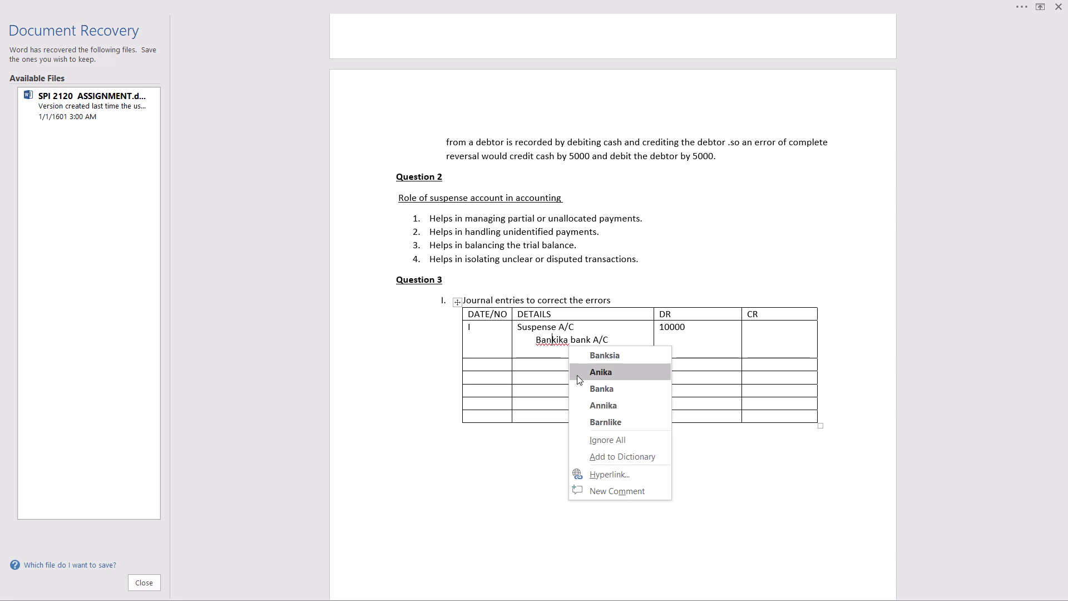
left_click(613, 442)
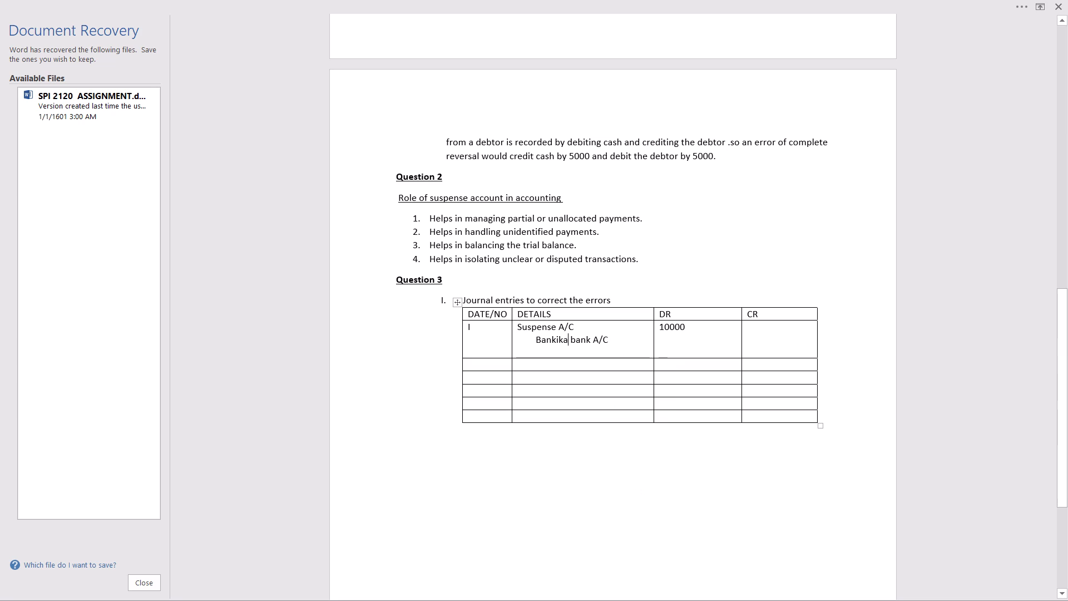
Enter 1000 in entry I's CR cell, on the second line level with Bankika bank A/C.
left_click(749, 344)
key("Return")
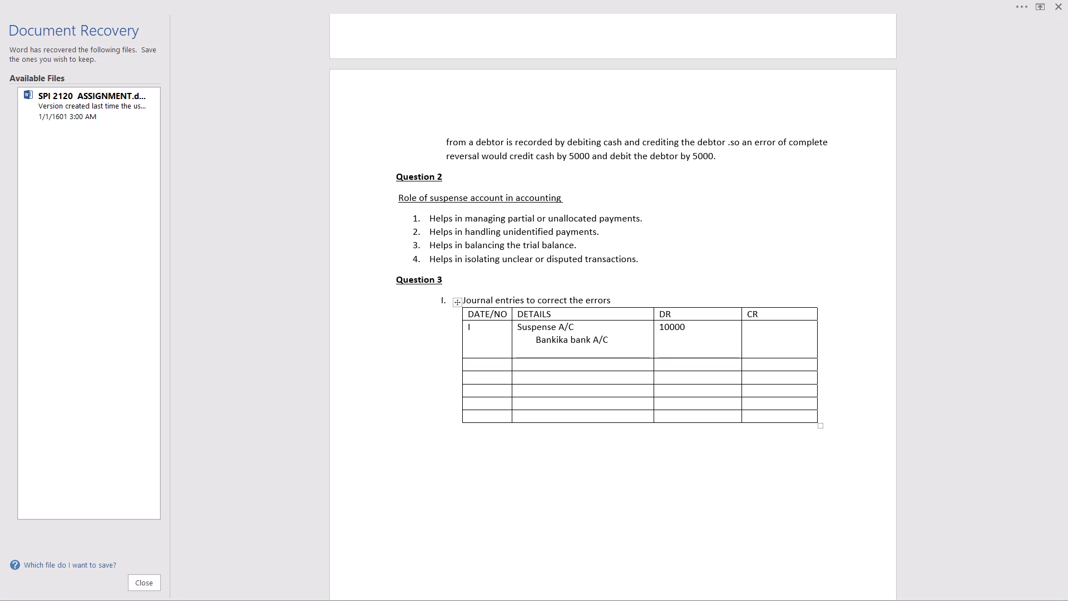
type("1000")
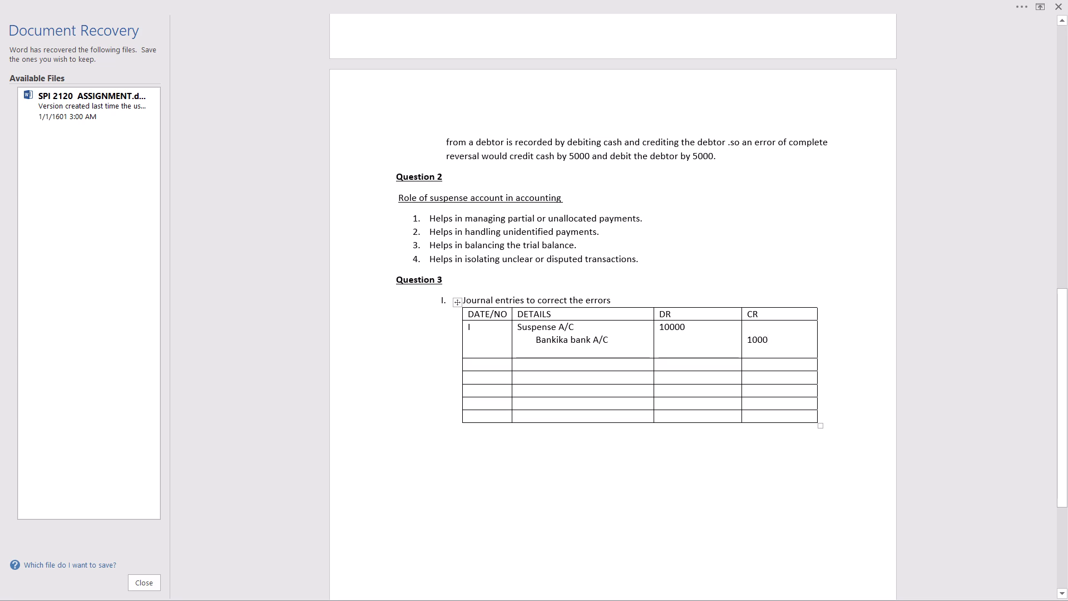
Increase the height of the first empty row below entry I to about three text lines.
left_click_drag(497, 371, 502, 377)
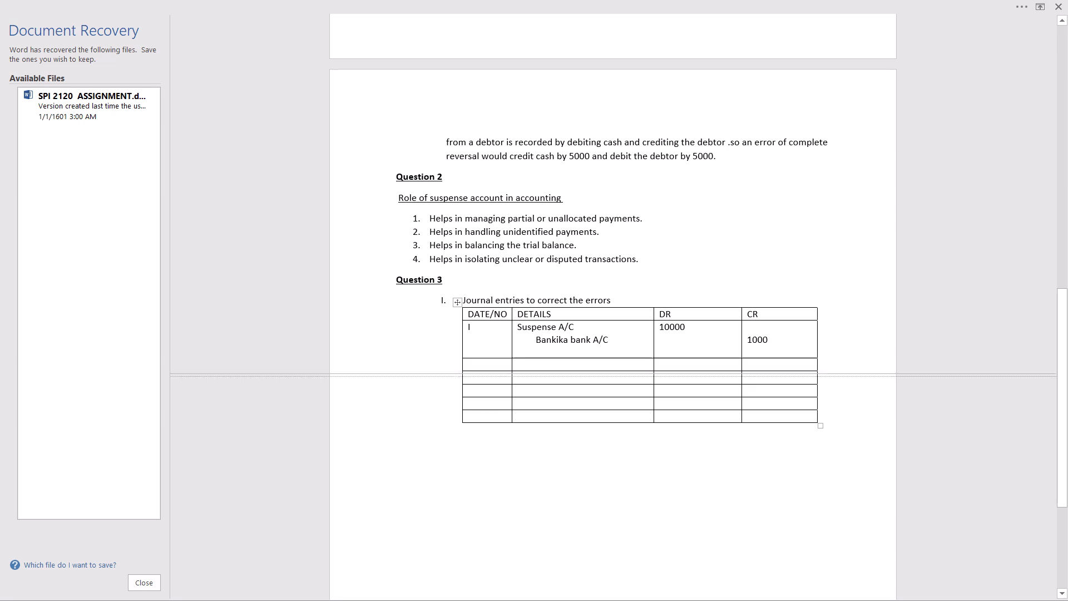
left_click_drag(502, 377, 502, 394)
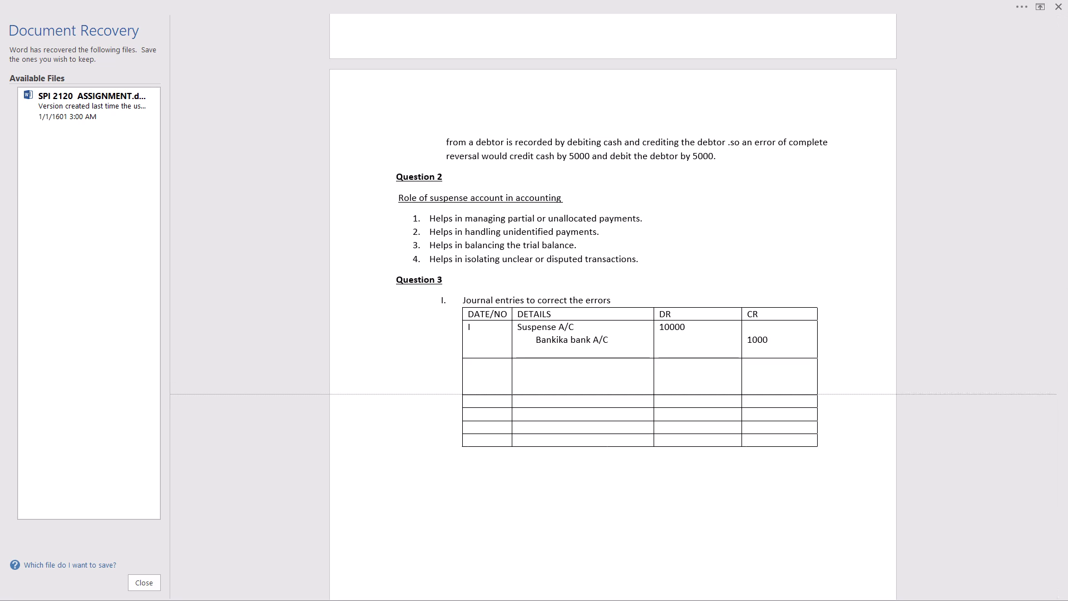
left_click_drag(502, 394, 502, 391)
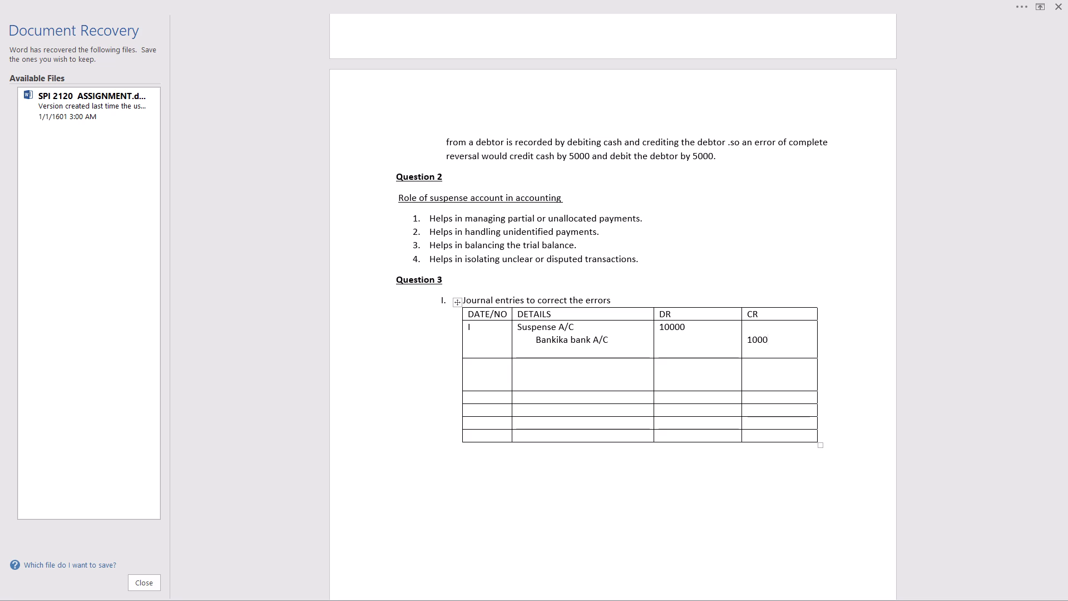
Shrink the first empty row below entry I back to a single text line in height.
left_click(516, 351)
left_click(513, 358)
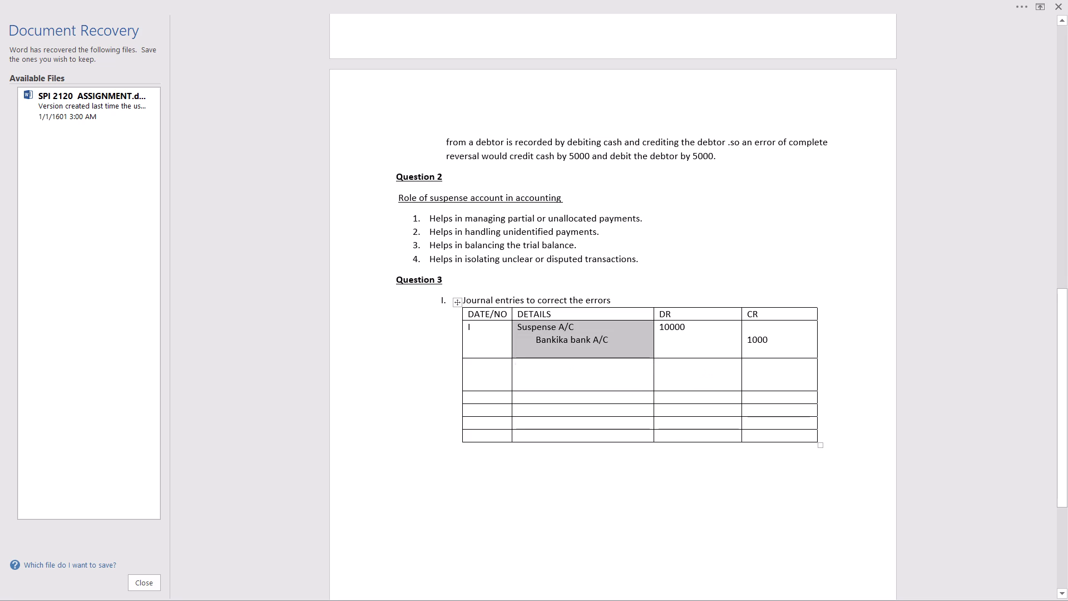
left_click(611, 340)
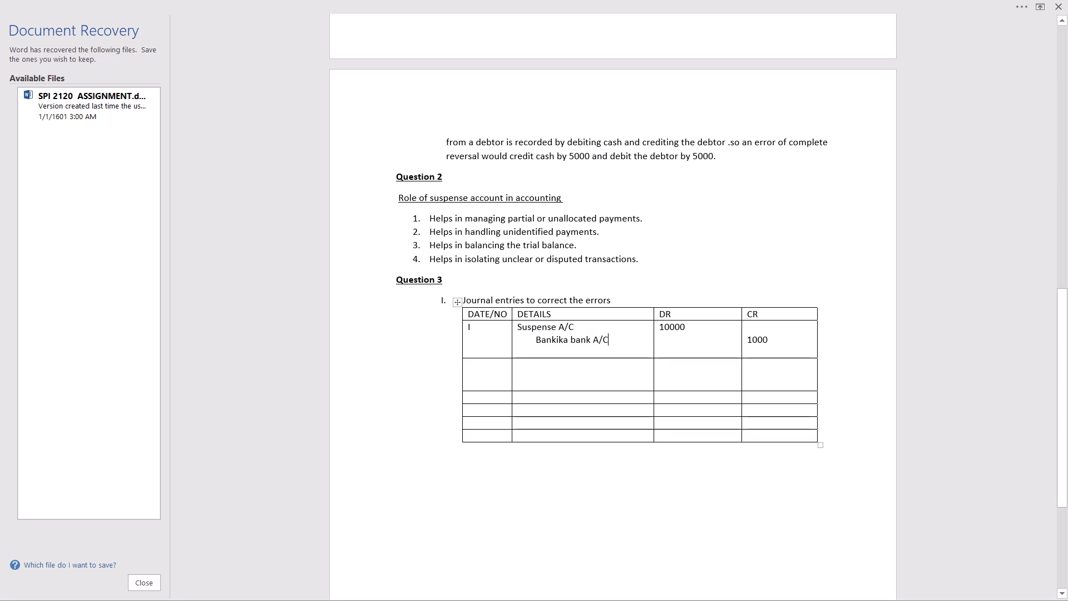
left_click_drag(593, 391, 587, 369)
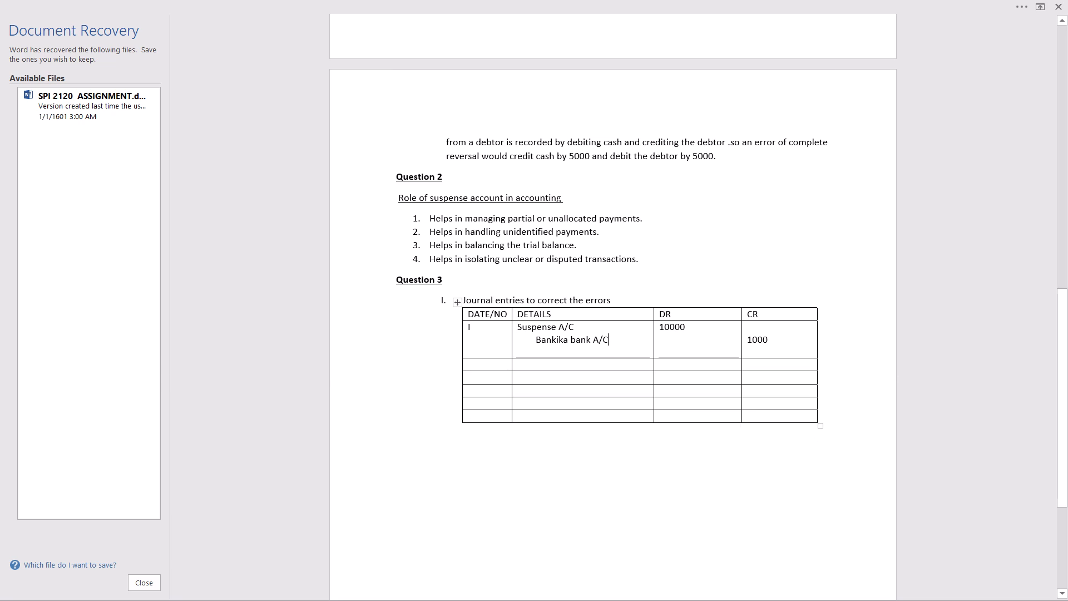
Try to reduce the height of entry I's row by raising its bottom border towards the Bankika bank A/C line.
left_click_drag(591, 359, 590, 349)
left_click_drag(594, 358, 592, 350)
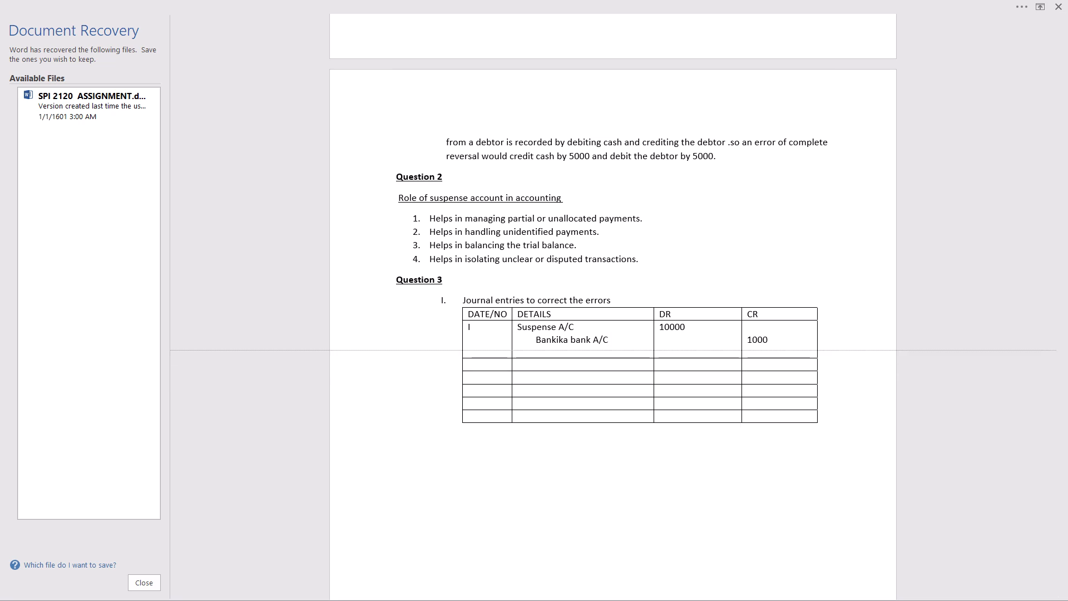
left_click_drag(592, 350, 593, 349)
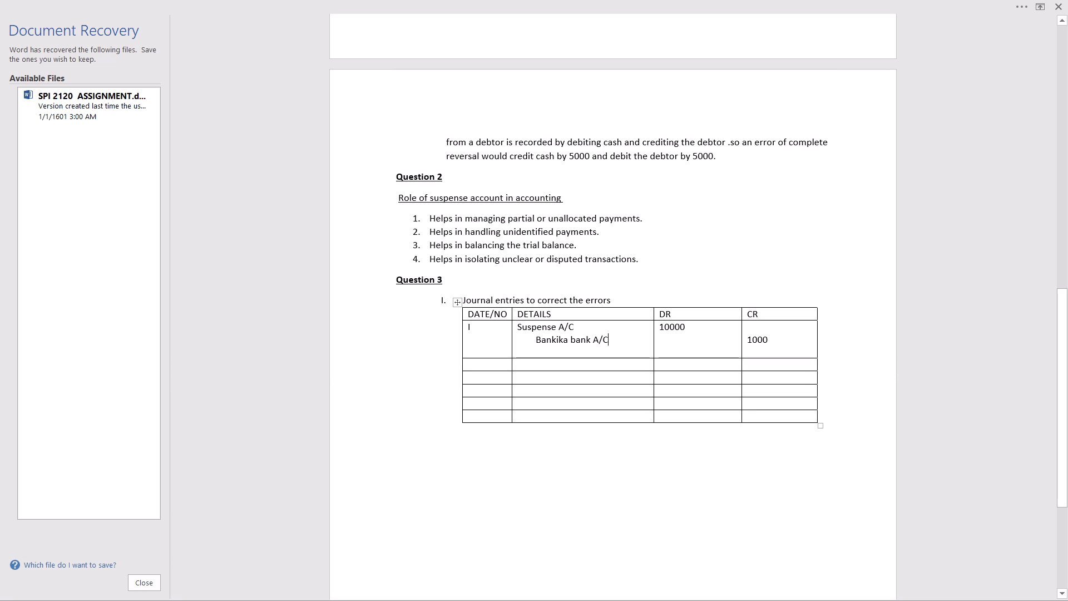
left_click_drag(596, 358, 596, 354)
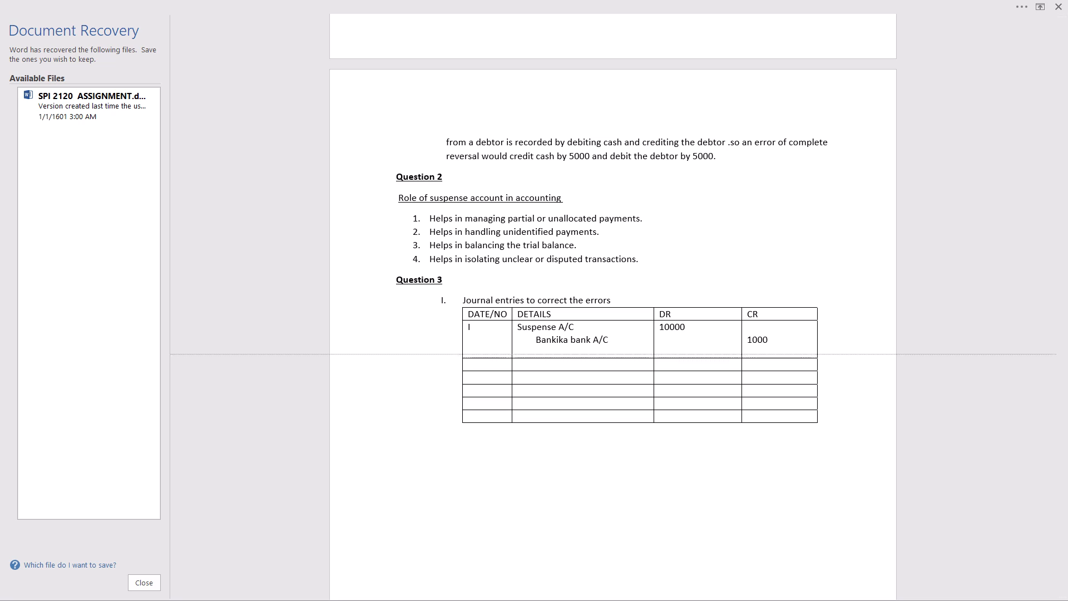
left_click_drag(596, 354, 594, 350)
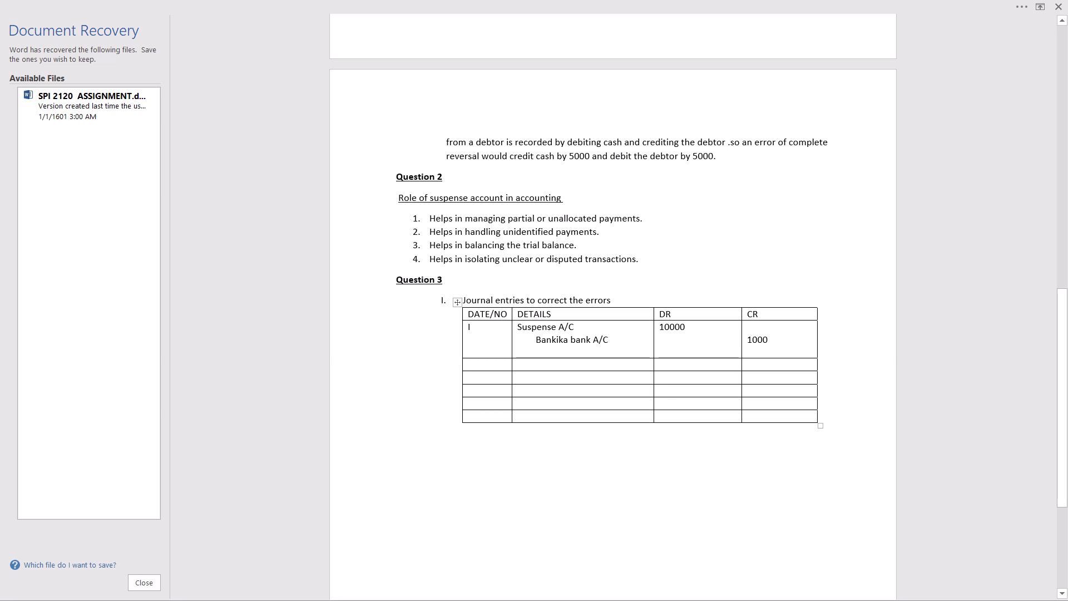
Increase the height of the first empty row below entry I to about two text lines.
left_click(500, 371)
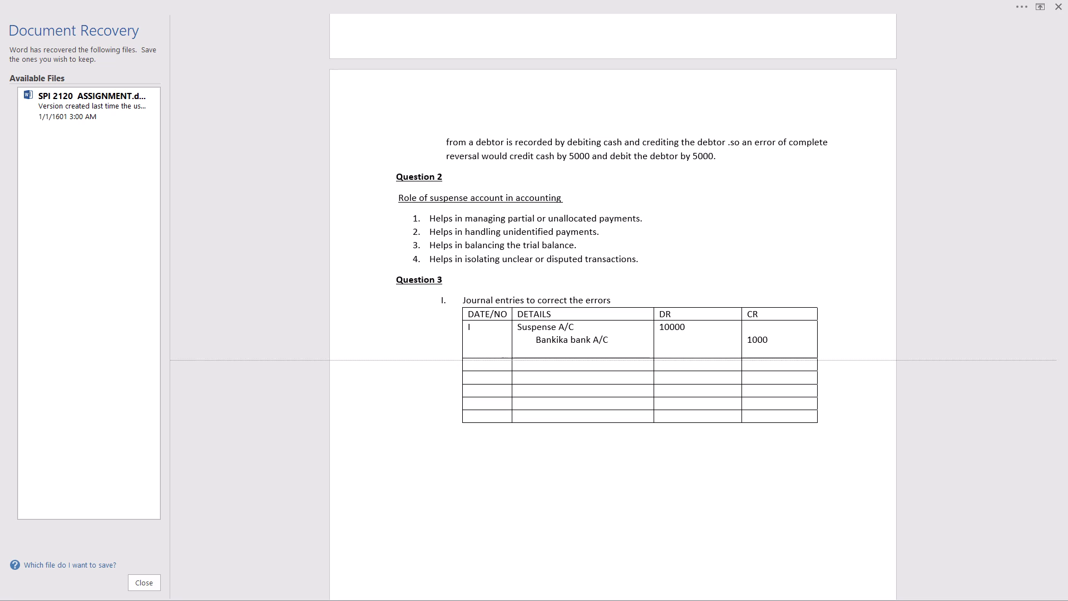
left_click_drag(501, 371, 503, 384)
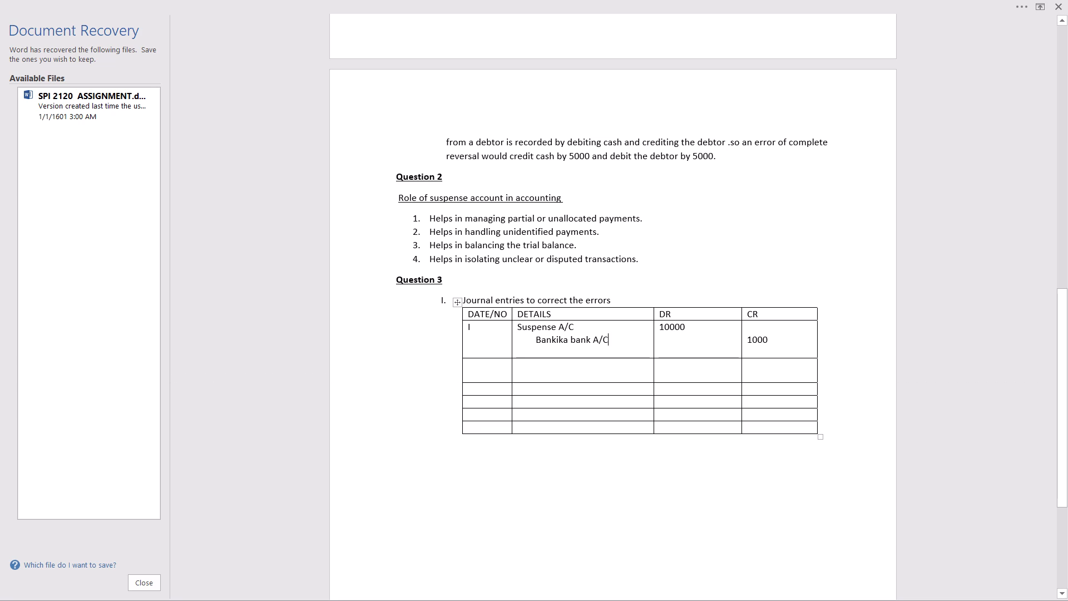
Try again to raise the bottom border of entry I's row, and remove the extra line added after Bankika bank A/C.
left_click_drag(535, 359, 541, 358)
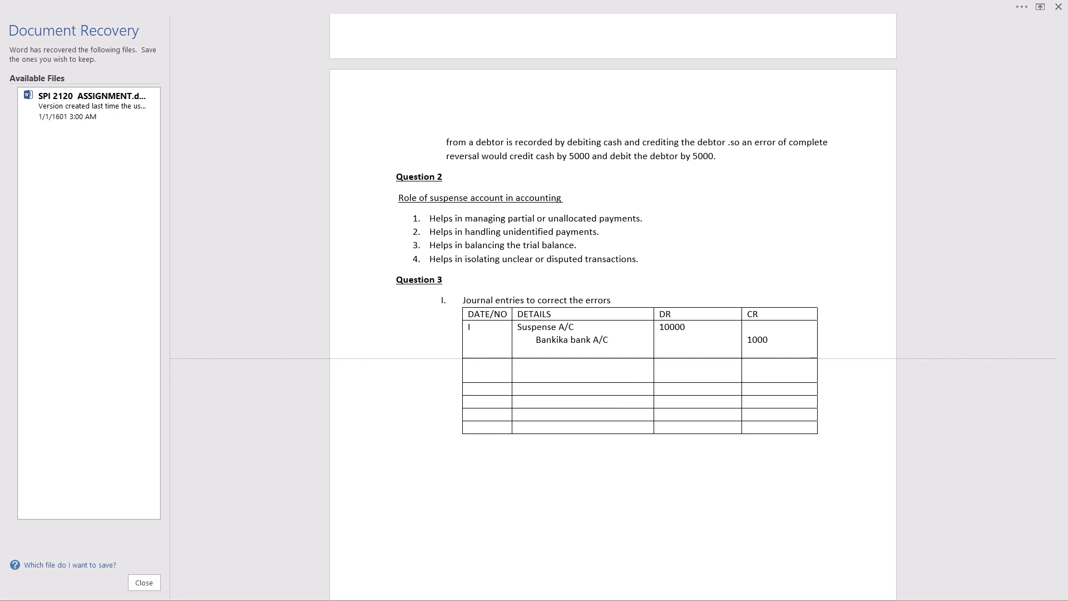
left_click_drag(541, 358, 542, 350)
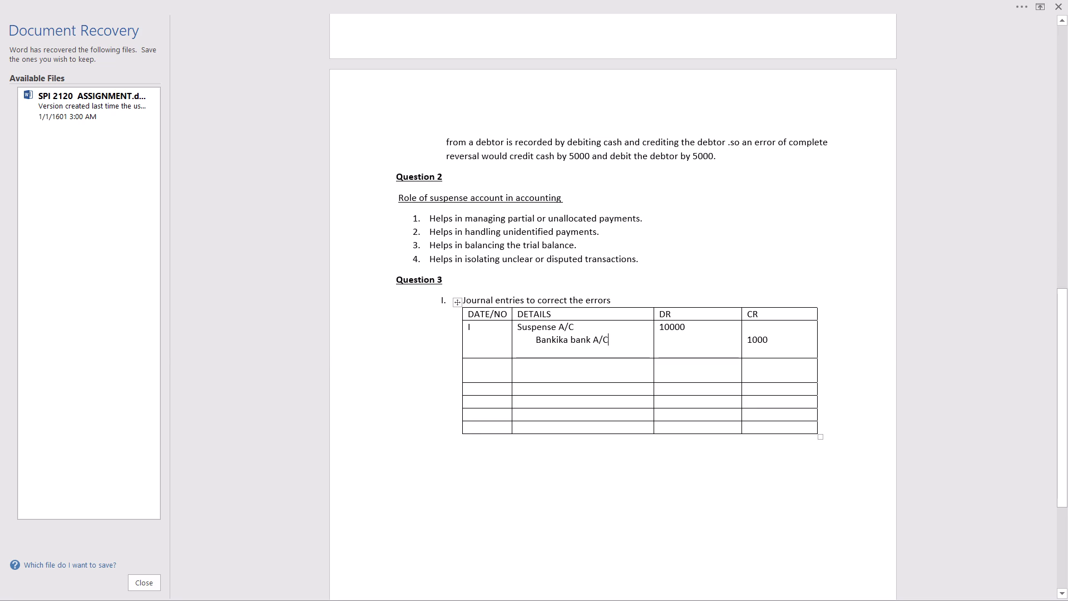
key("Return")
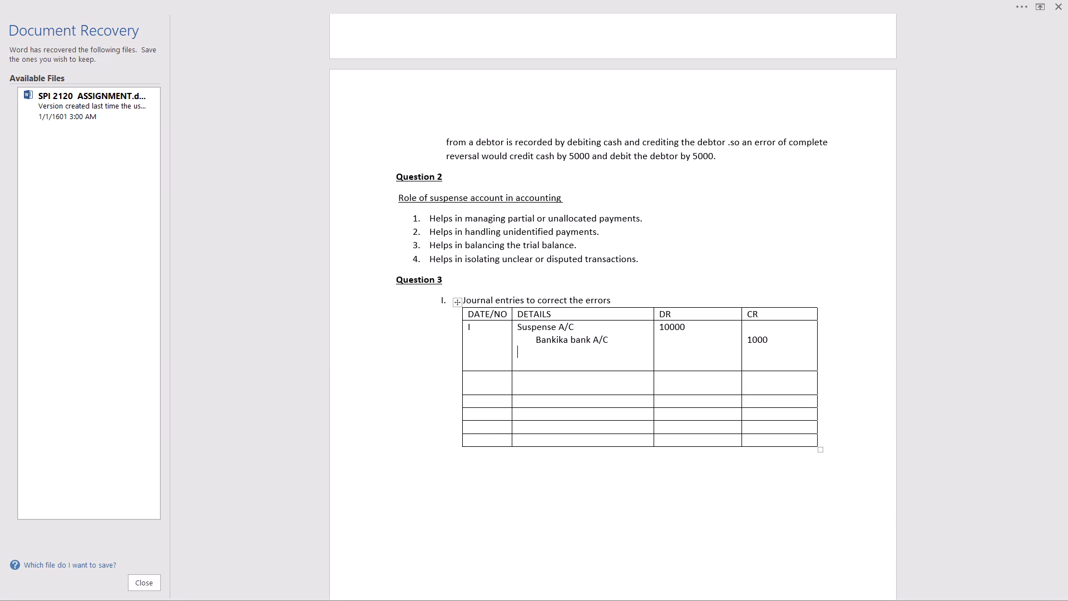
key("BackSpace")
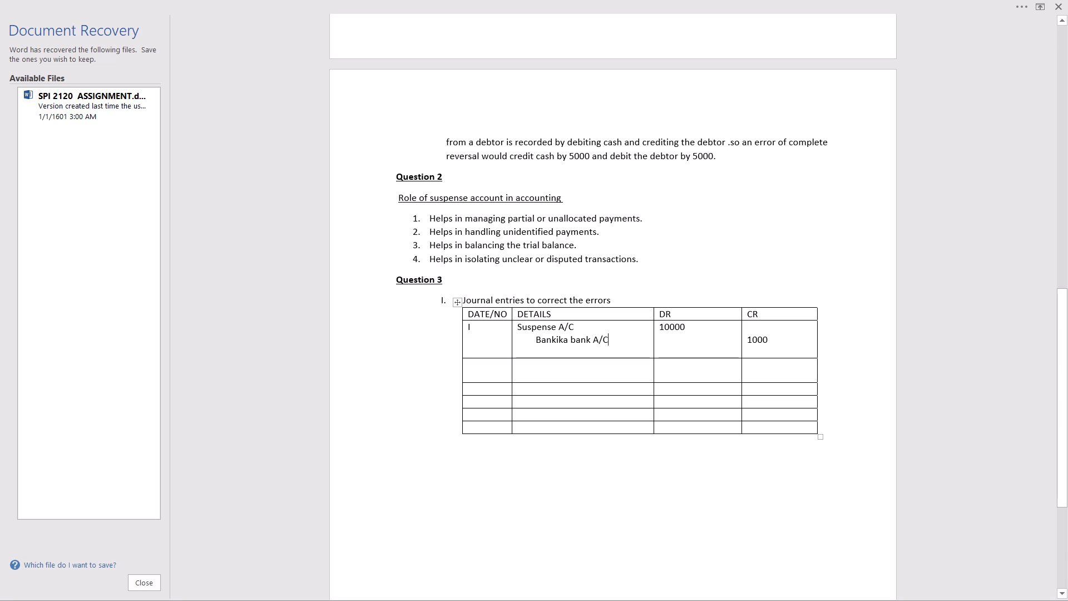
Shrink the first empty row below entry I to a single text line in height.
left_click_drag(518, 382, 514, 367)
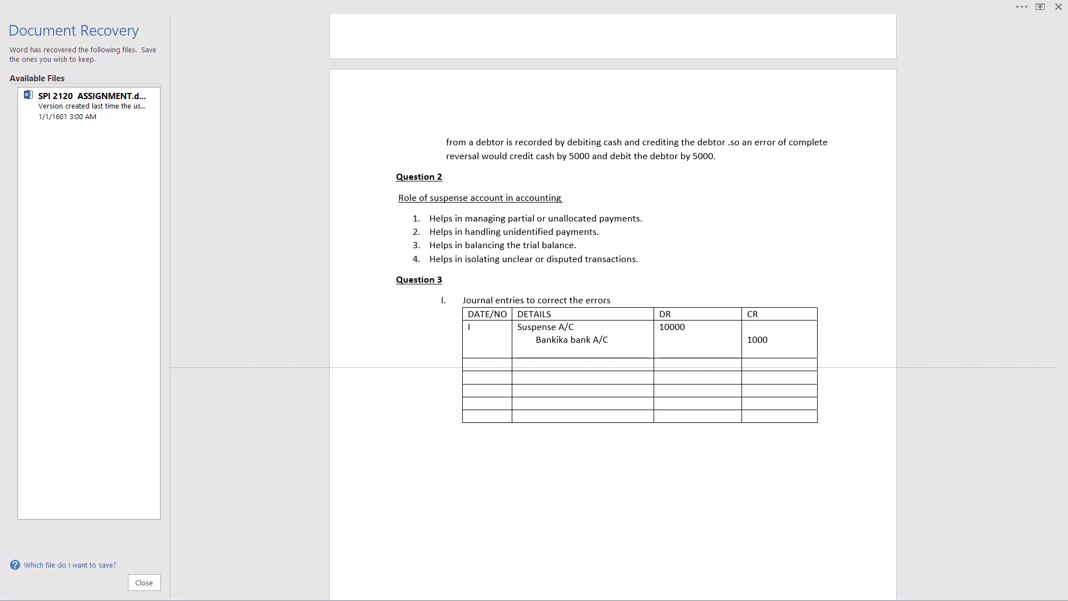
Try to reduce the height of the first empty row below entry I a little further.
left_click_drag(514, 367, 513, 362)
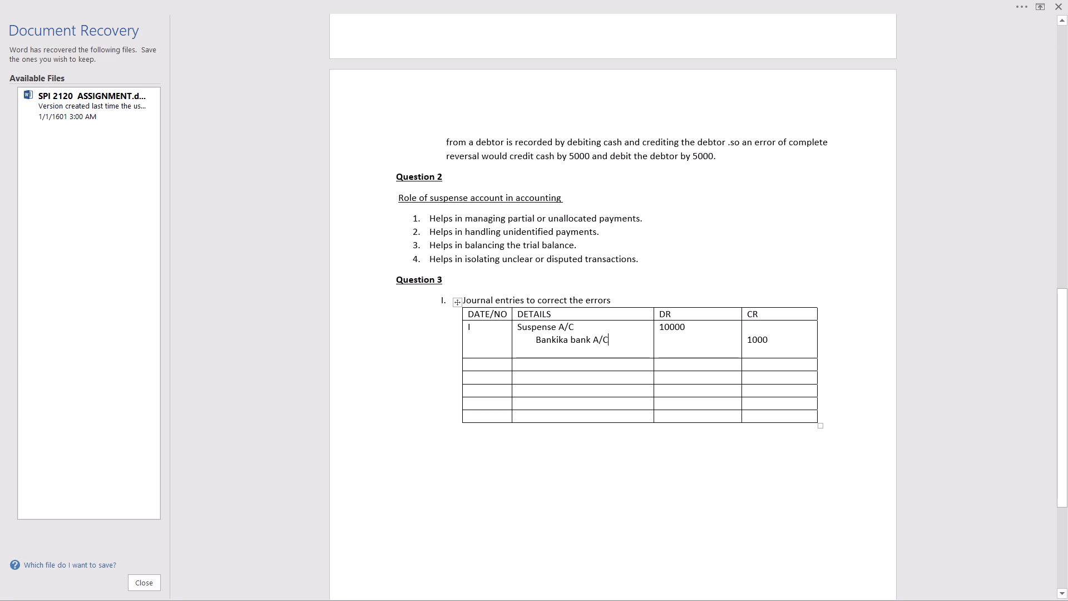
Select all four cells of the first empty row below entry I in the journal table.
left_click_drag(474, 365, 634, 374)
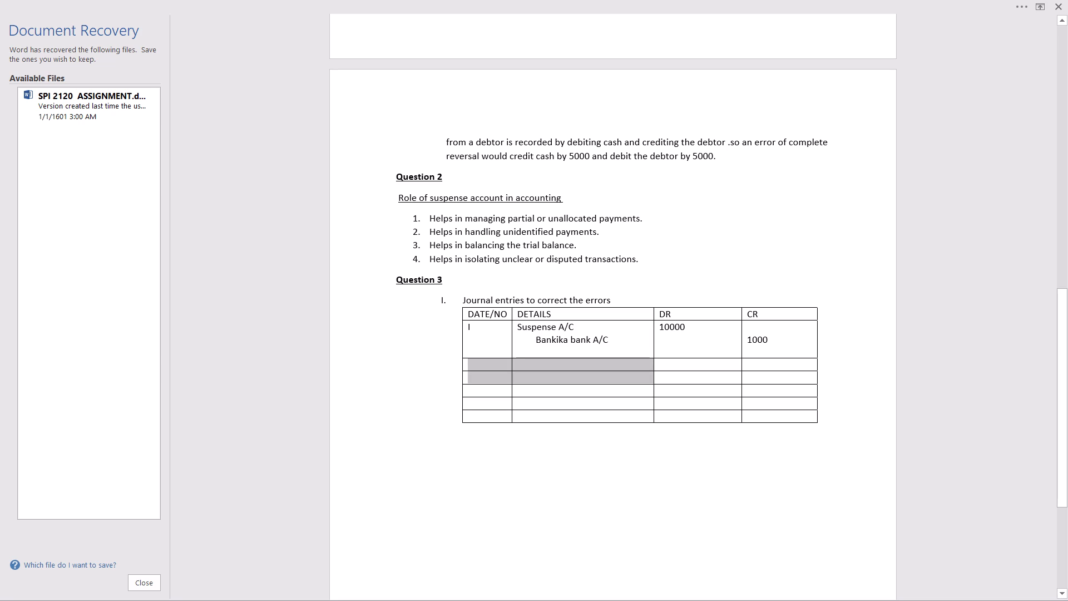
left_click_drag(634, 374, 803, 365)
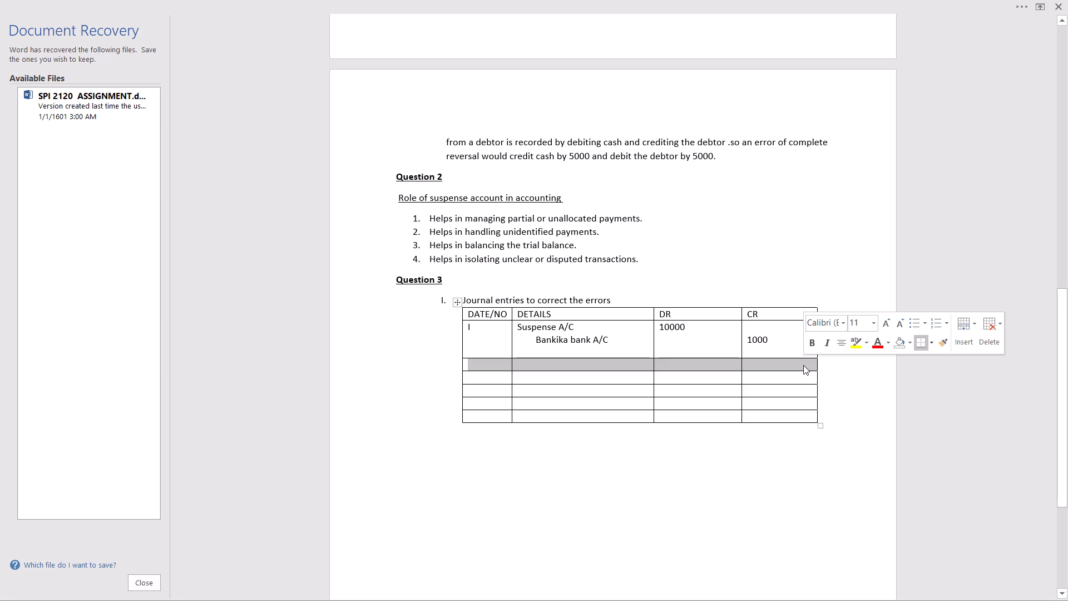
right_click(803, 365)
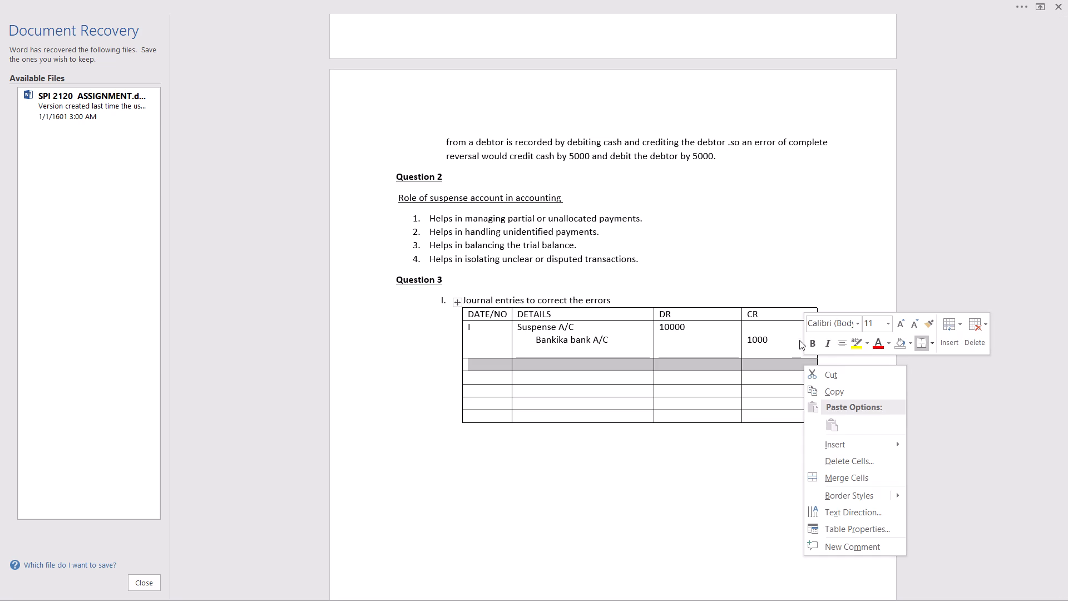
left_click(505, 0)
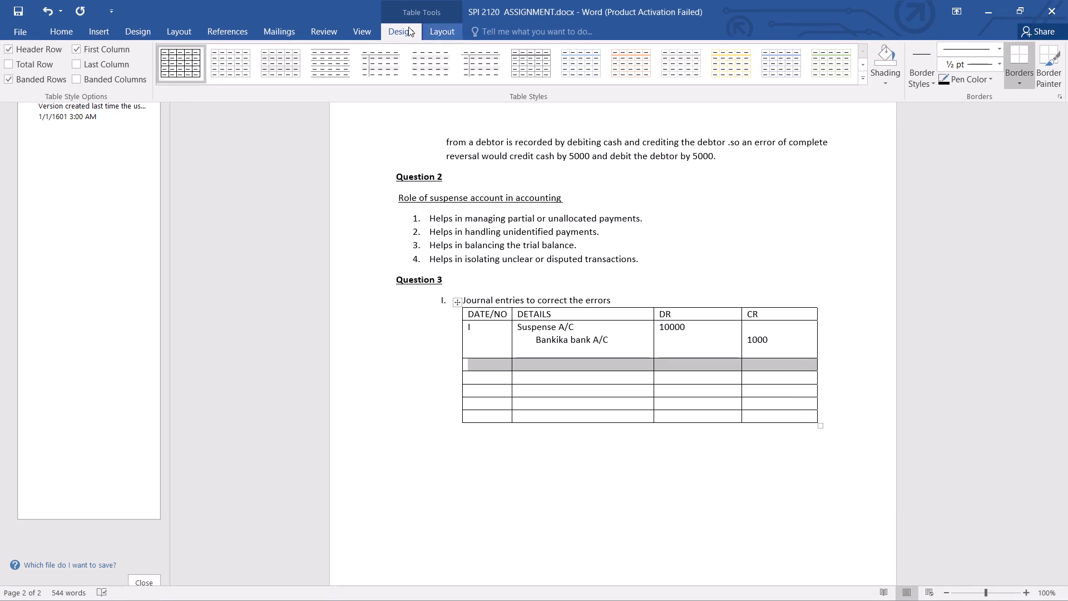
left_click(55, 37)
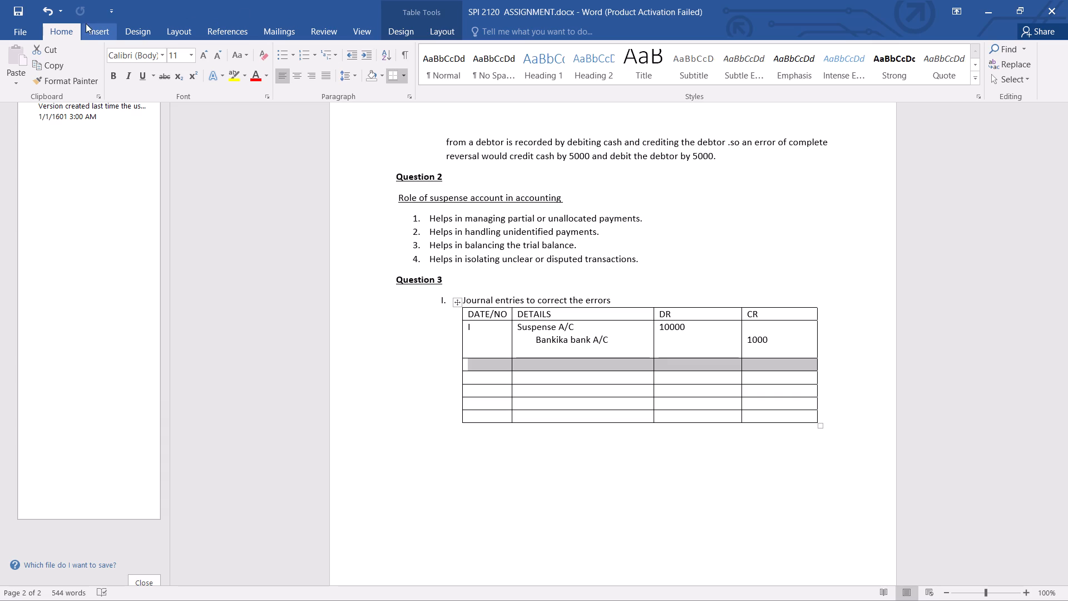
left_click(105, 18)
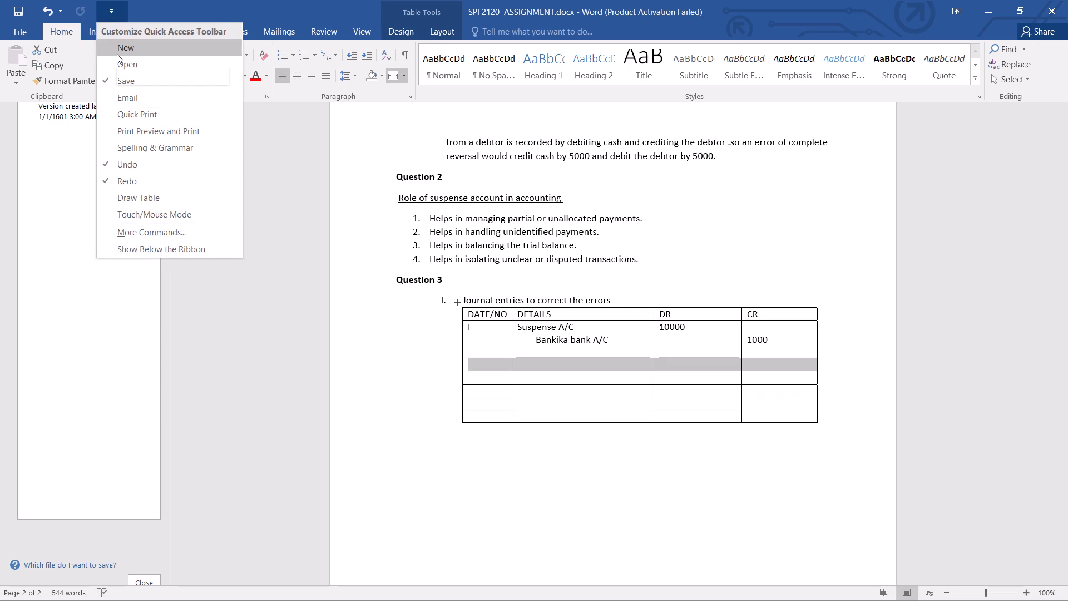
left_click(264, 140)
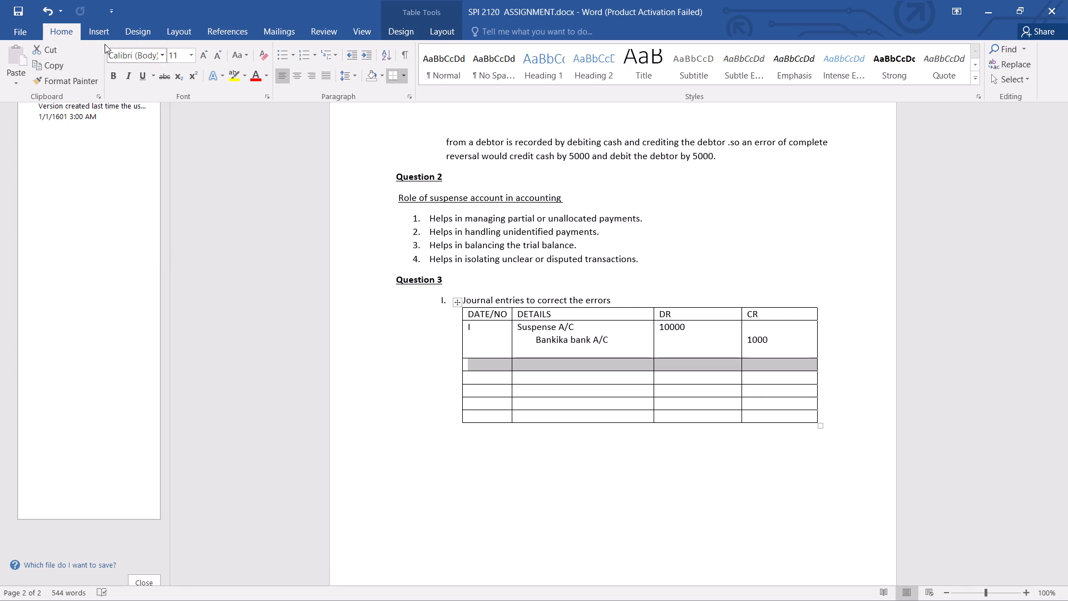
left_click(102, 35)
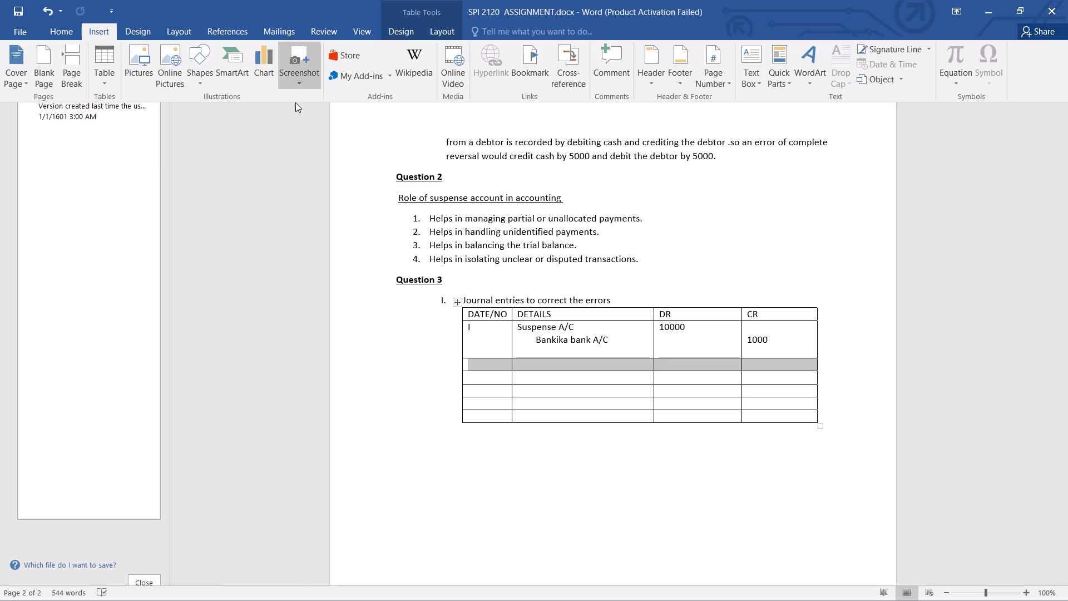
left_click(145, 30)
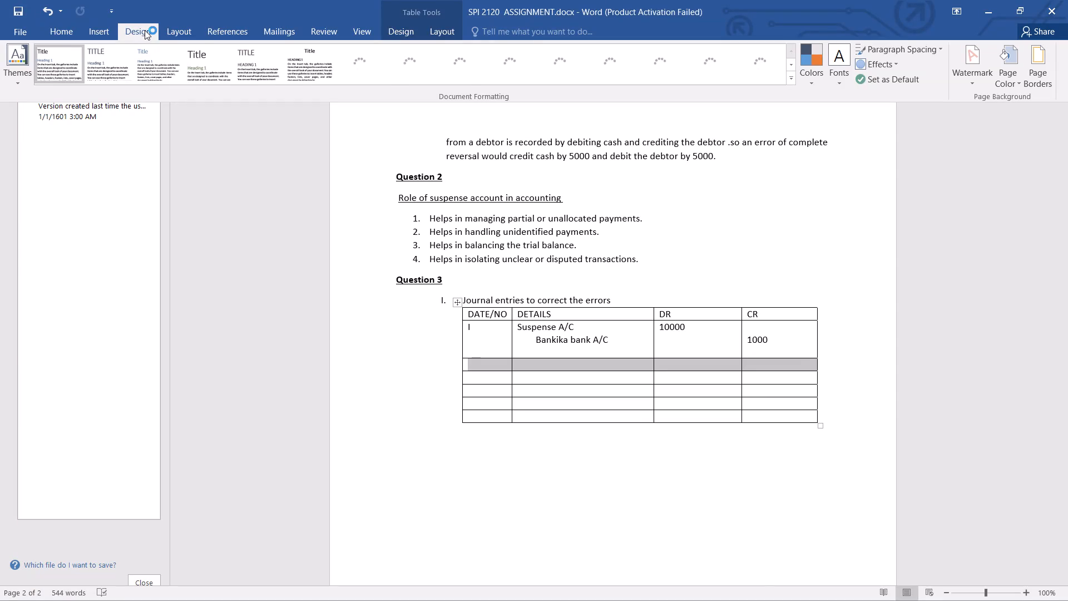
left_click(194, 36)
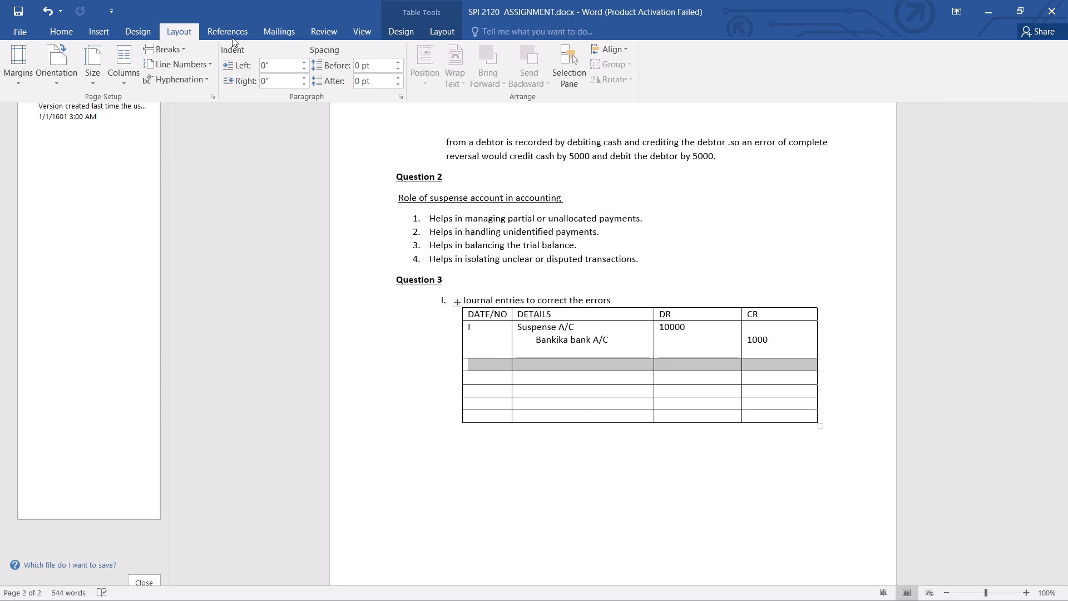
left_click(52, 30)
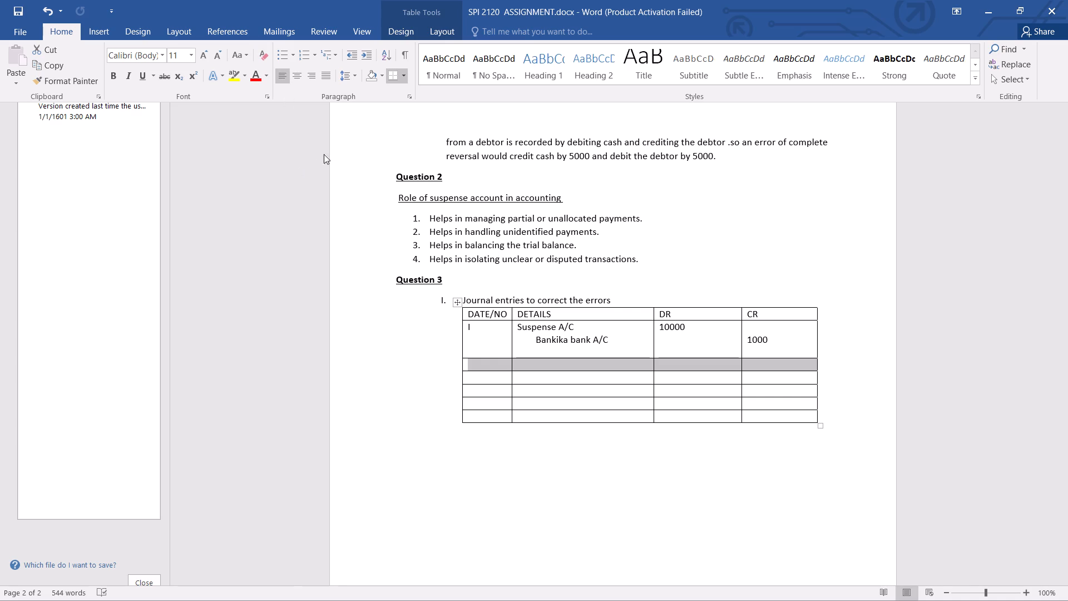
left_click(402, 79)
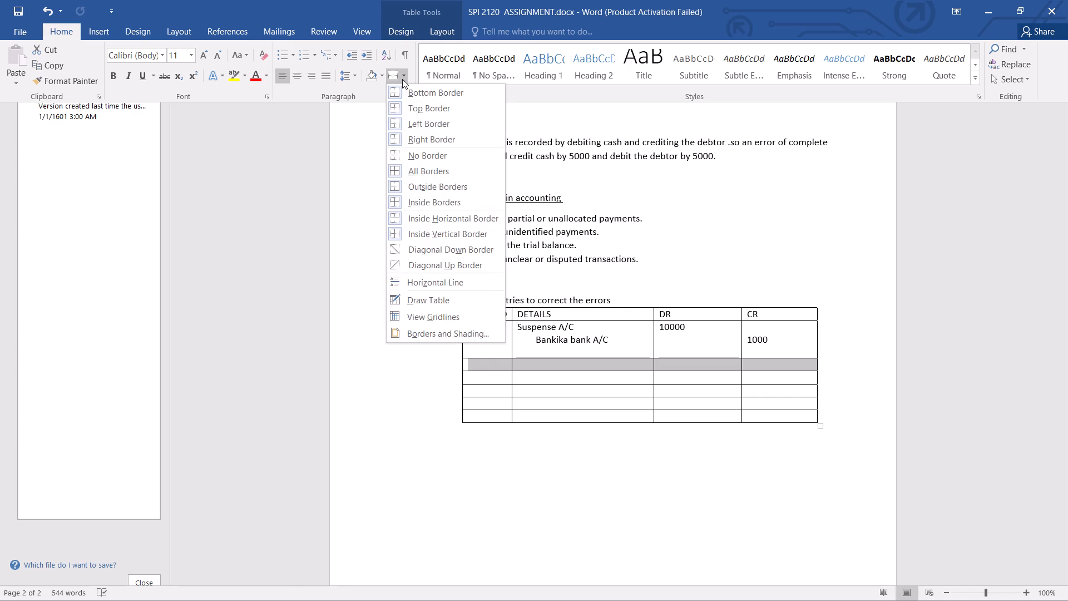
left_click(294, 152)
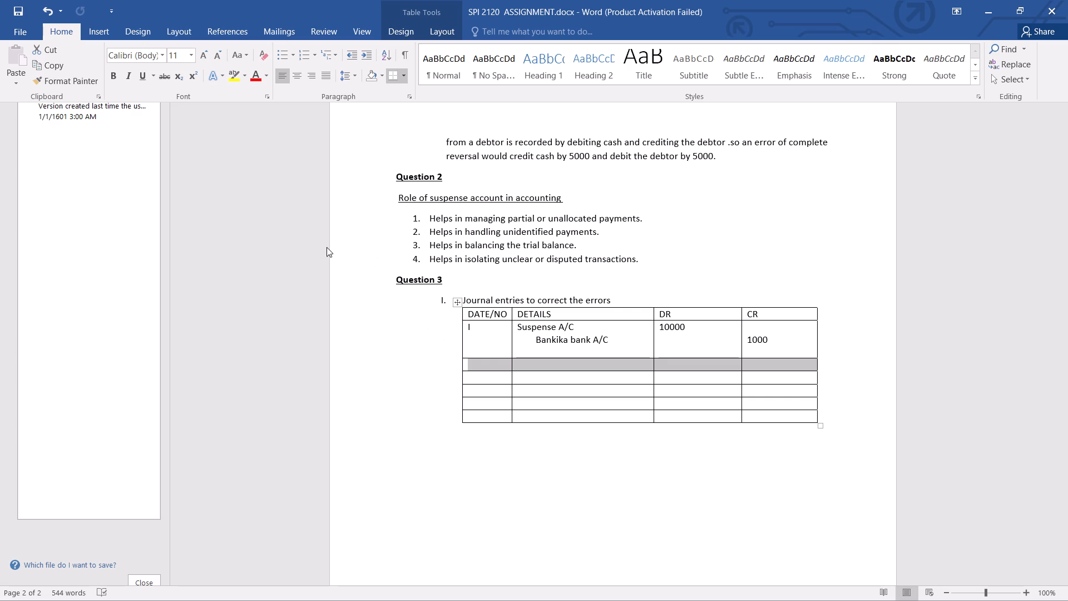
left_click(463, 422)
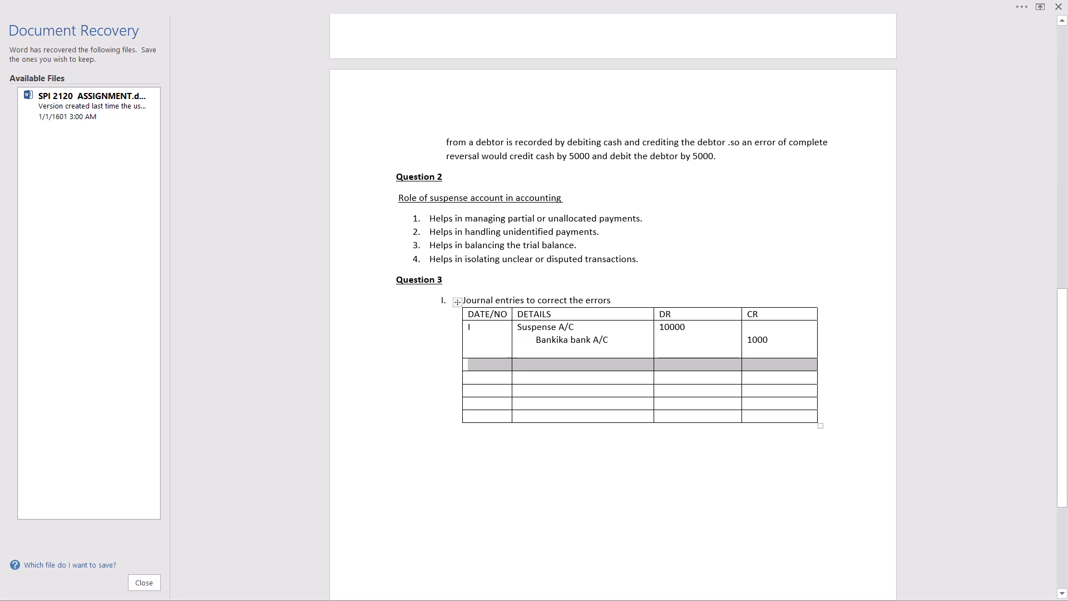
Merge the selected cells of the first empty row below entry I into one full-width cell.
right_click(530, 363)
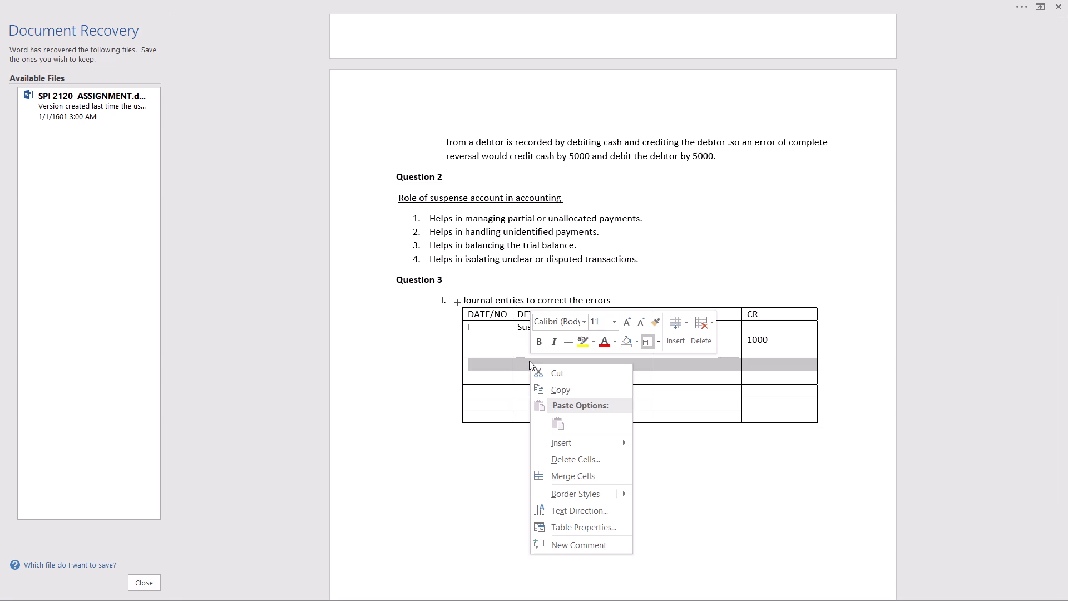
left_click(553, 474)
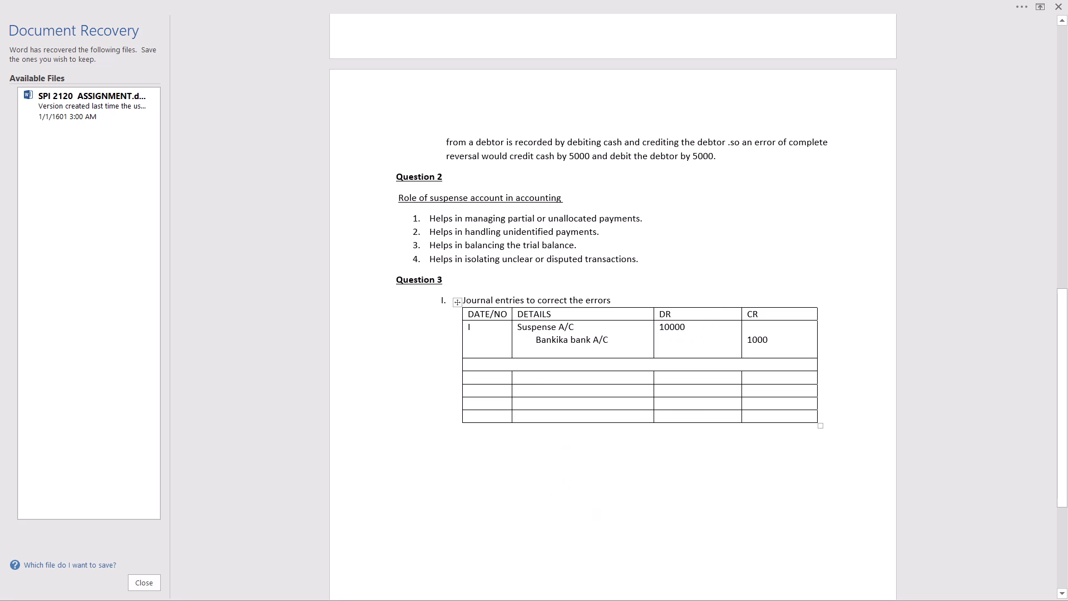
left_click(554, 474)
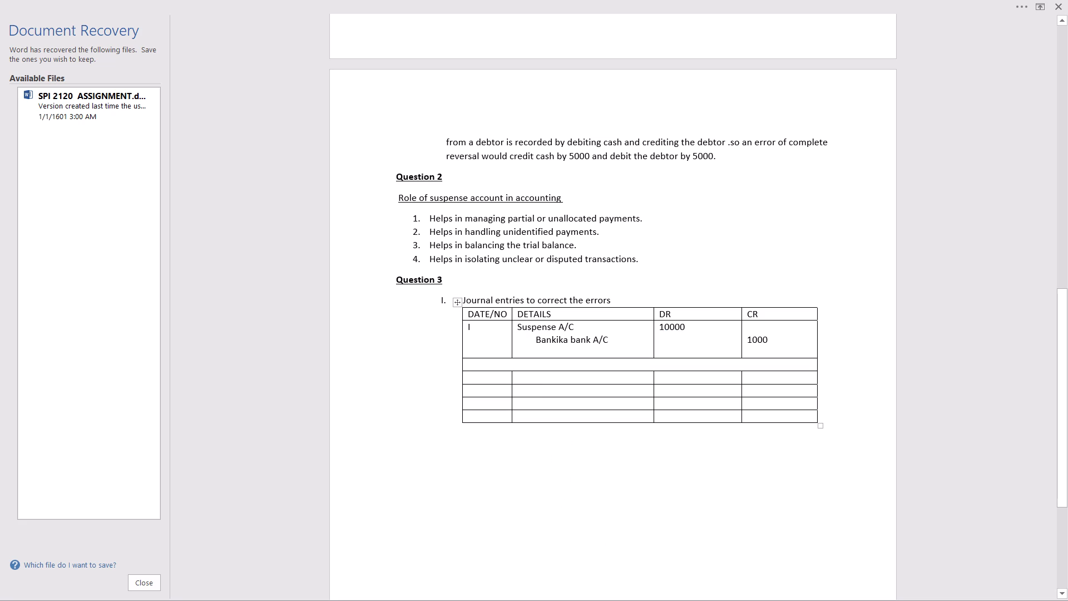
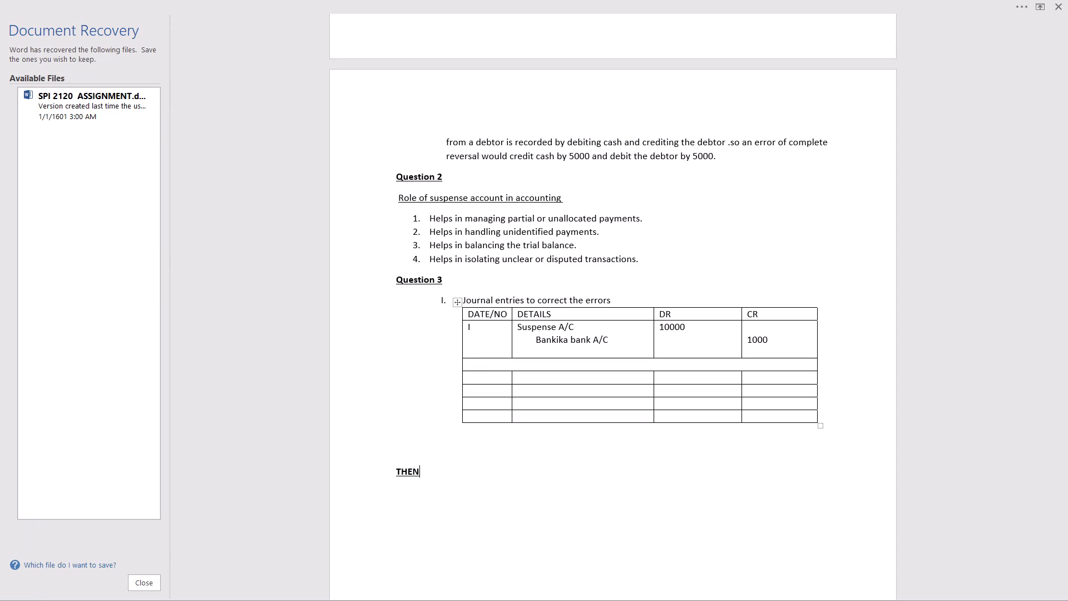
Delete the stray word THEN below the journal entries table.
key("BackSpace")
key("BackSpace")
key("BackSpace")
key("BackSpace")
Begin the narration in the merged row below entry I with "The loan received".
key("t")
type("he")
key("space")
type("loan")
key("space")
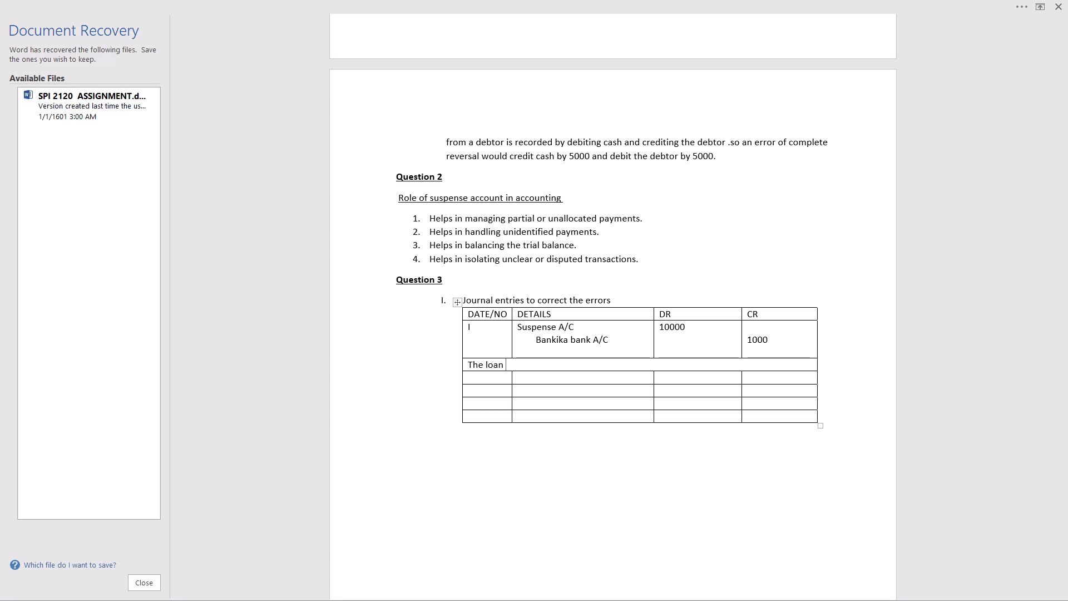
type("rec")
type("eived")
key("space")
type("by")
key("space")
key("BackSpace")
key("BackSpace")
key("BackSpace")
Continue the narration below entry I with "from bankika bank".
type("from")
key("space")
type("bakin")
key("BackSpace")
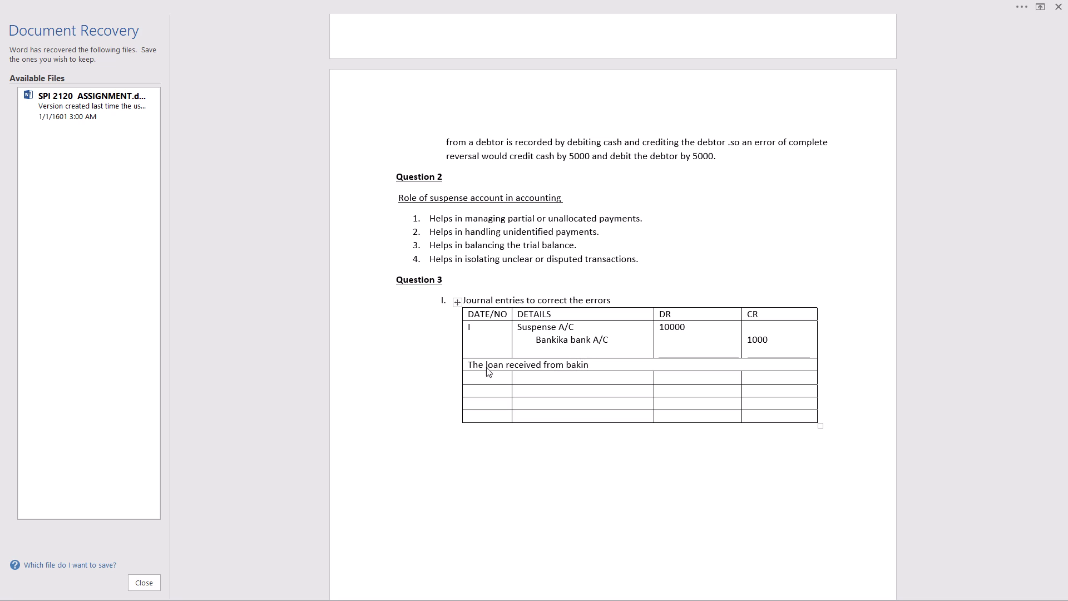
key("BackSpace")
key("BackSpace")
type("nkika")
key("space")
type("bank")
key("space")
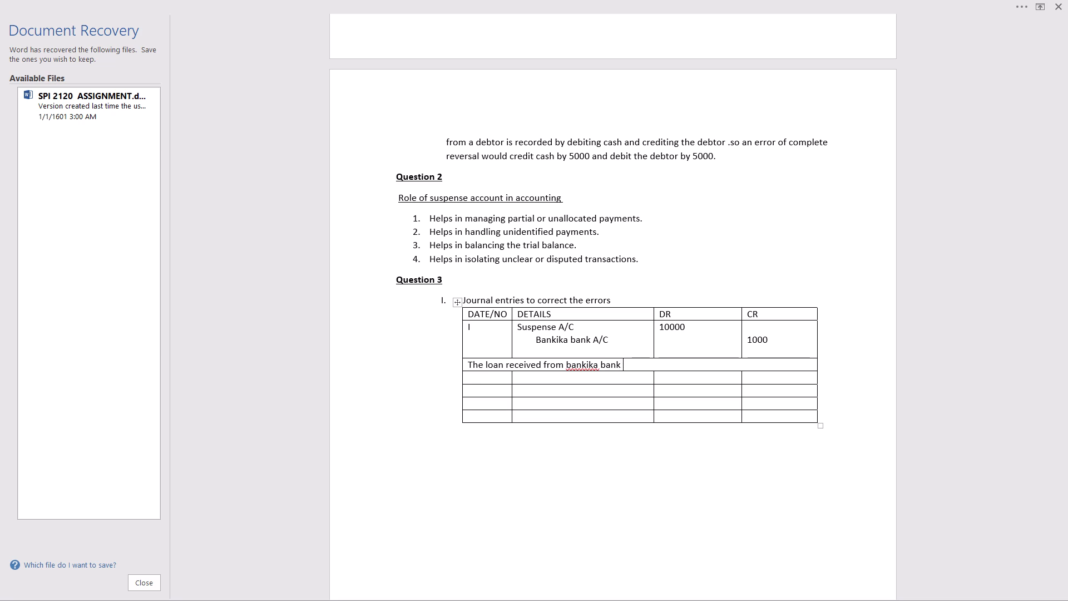
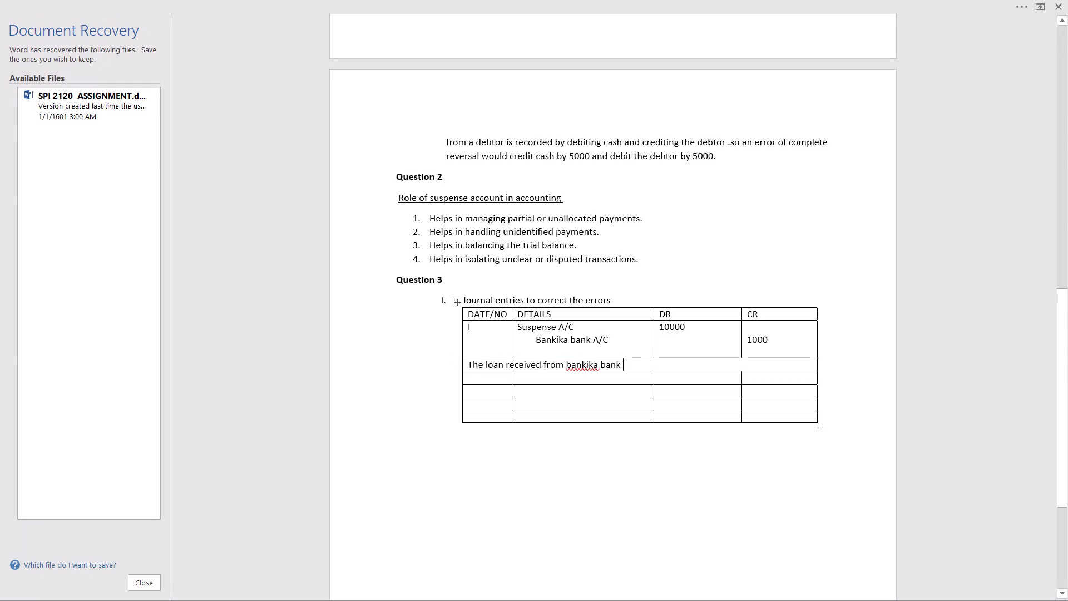
Ignore all spelling flags for the word "bankika" in the narration below entry I.
right_click(585, 368)
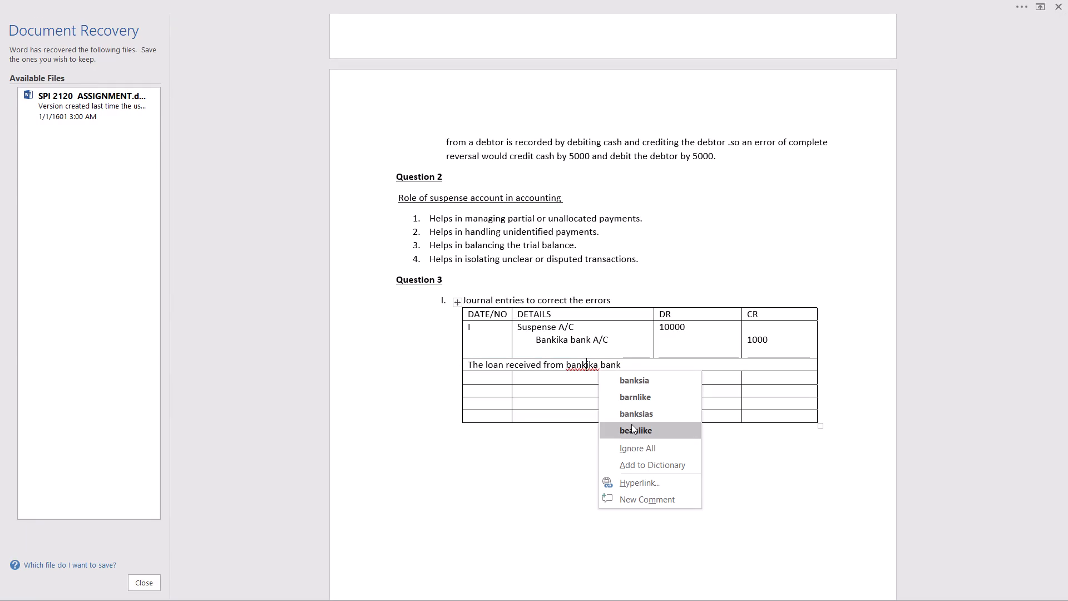
left_click(630, 444)
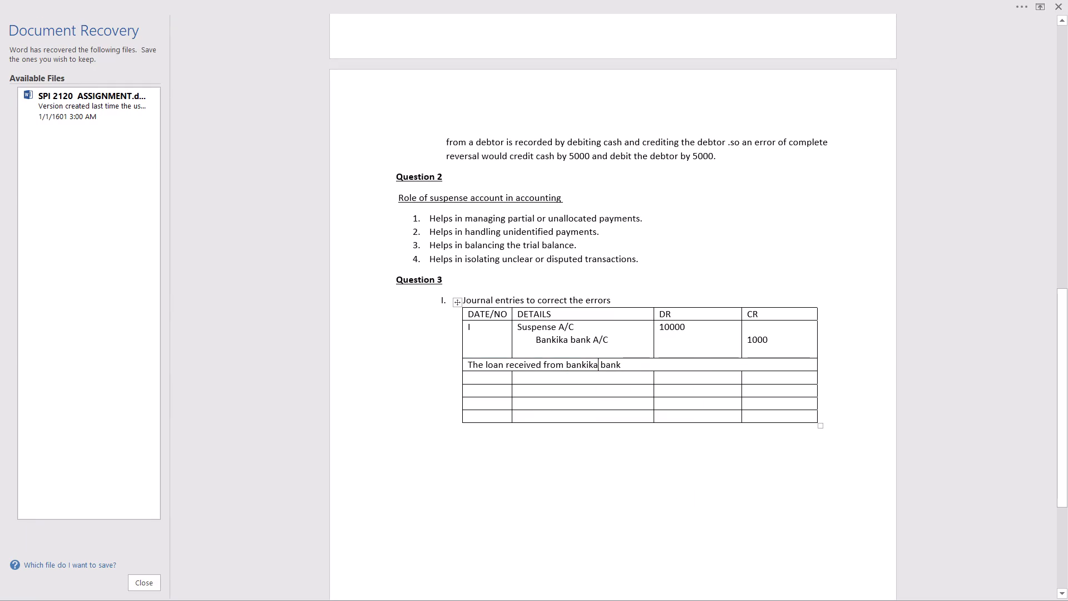
left_click(637, 364)
Replace the opening word "The" of the narration below entry I with "Due to omission of".
left_click(483, 363)
key("BackSpace")
key("BackSpace")
key("BackSpace")
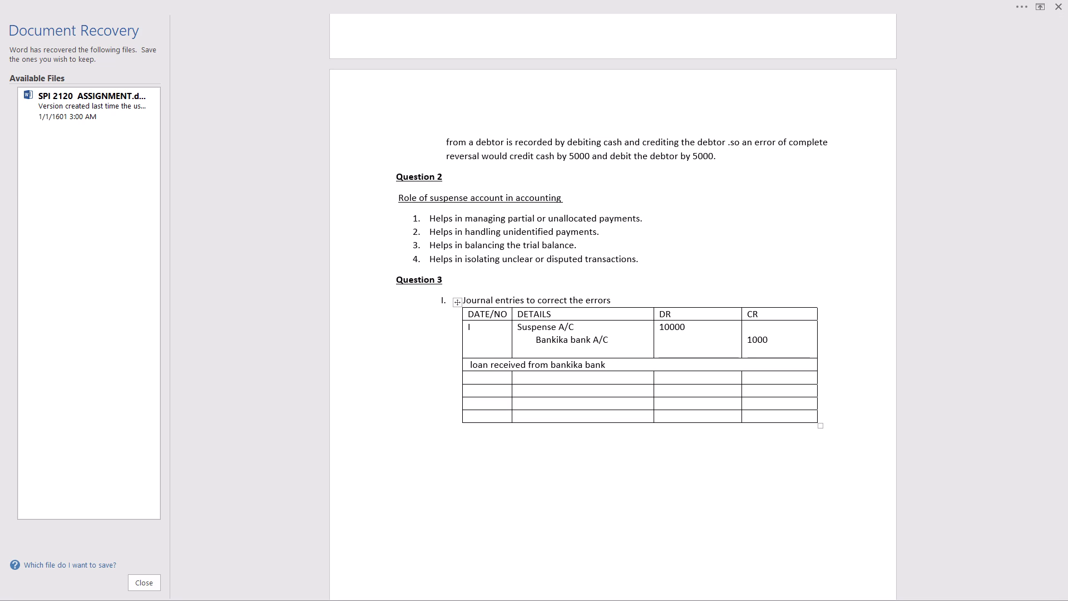
type("due")
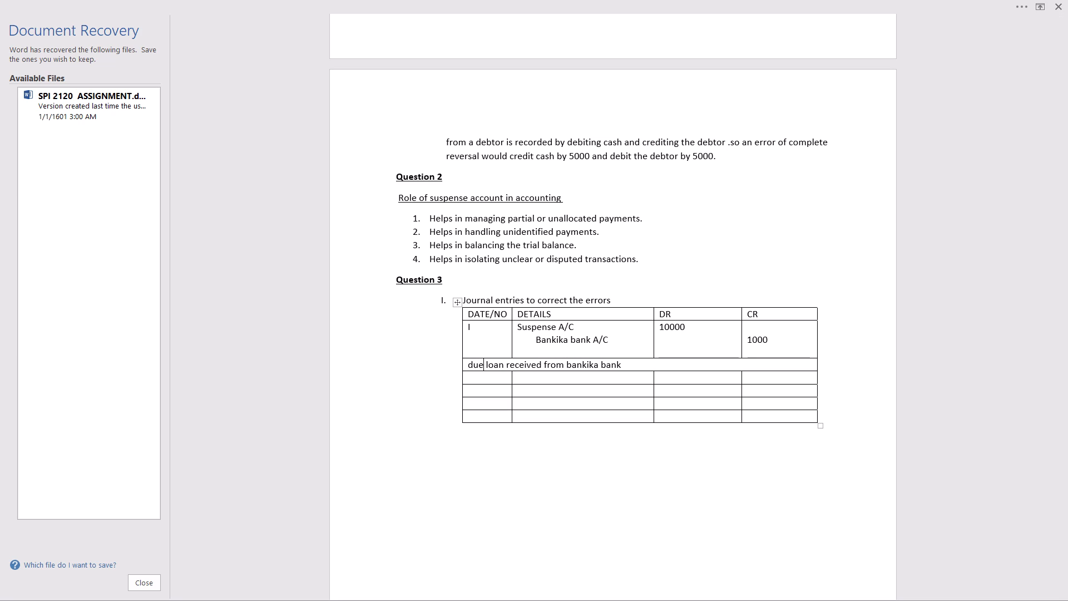
key("space")
type("to")
key("space")
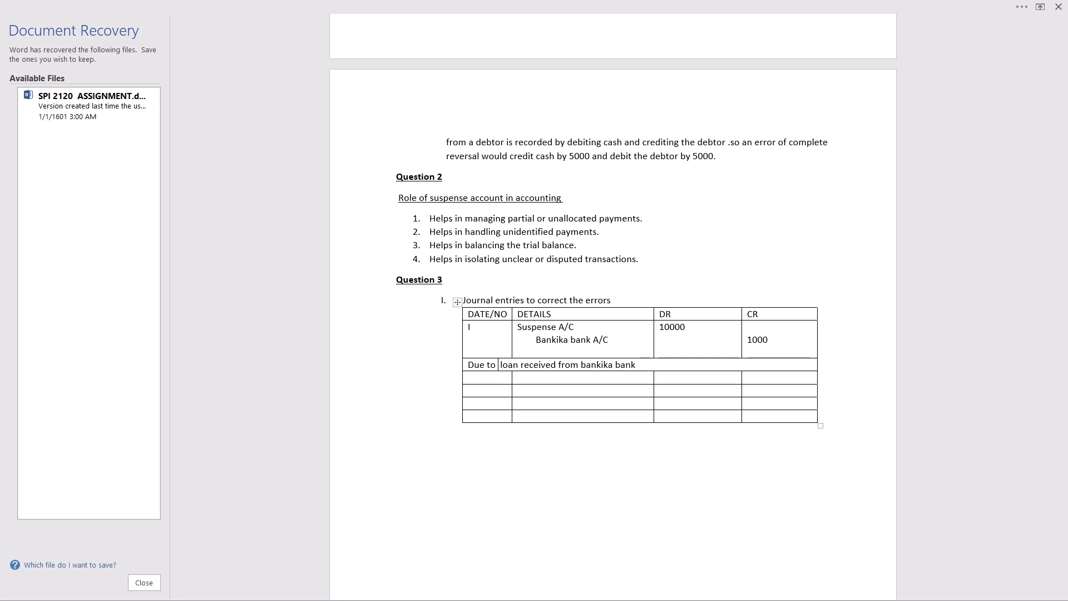
type("ommi")
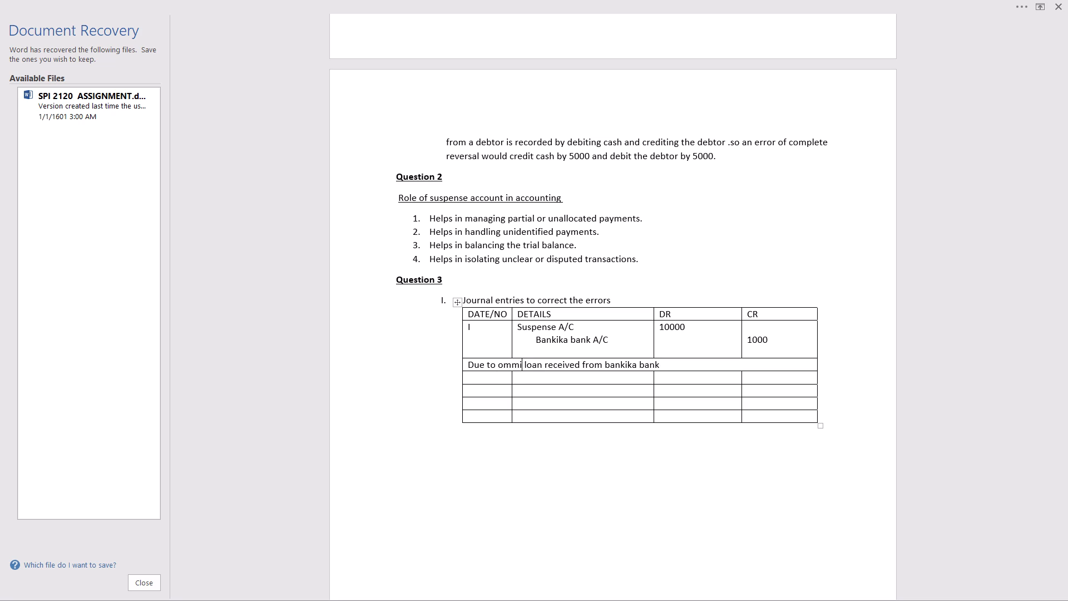
key("BackSpace")
key("BackSpace")
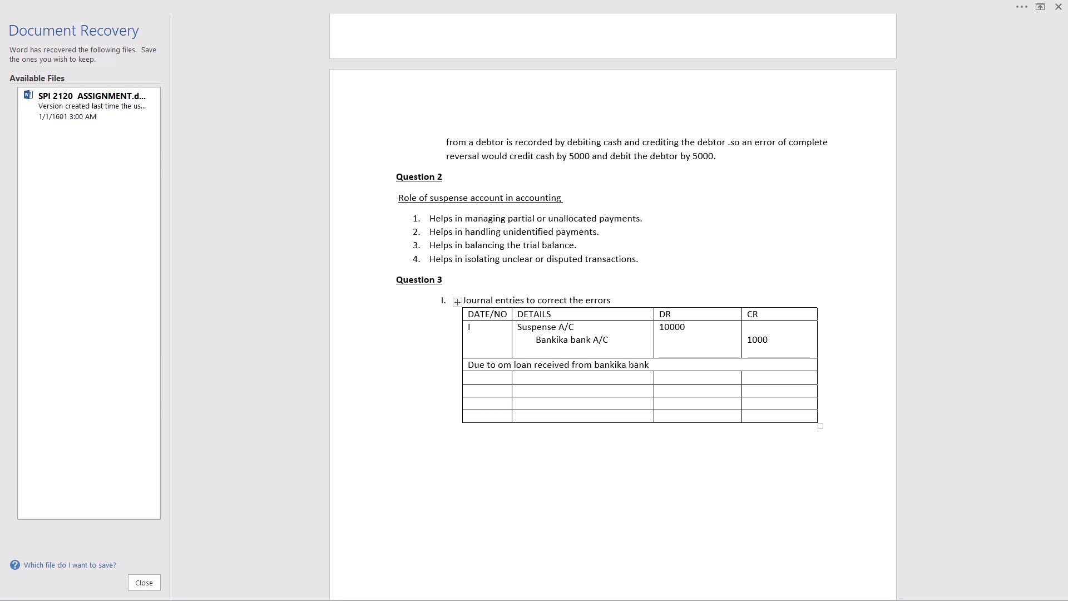
type("issio")
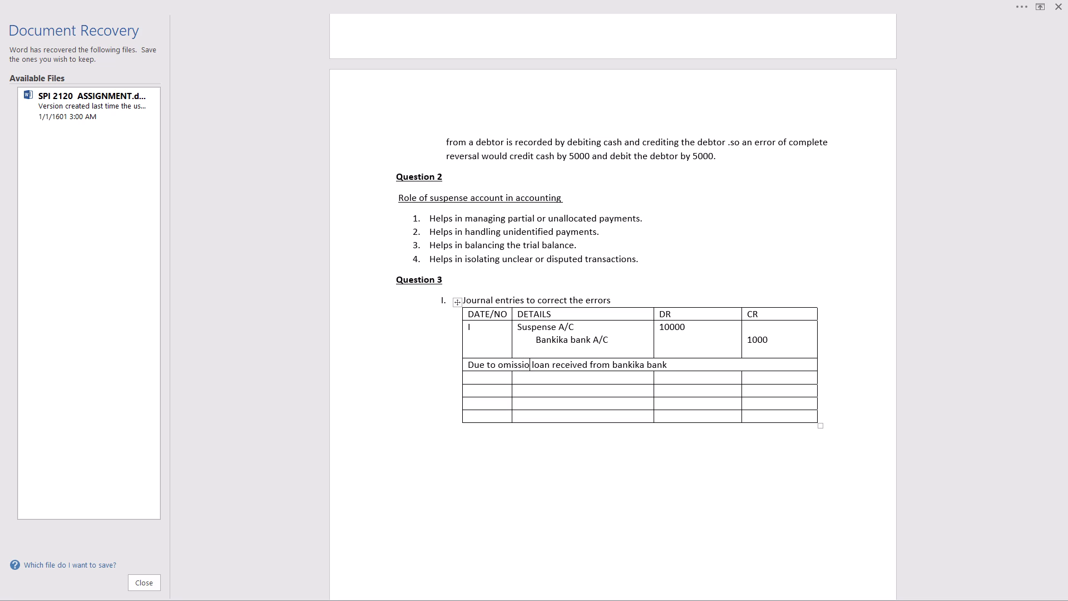
type("n of")
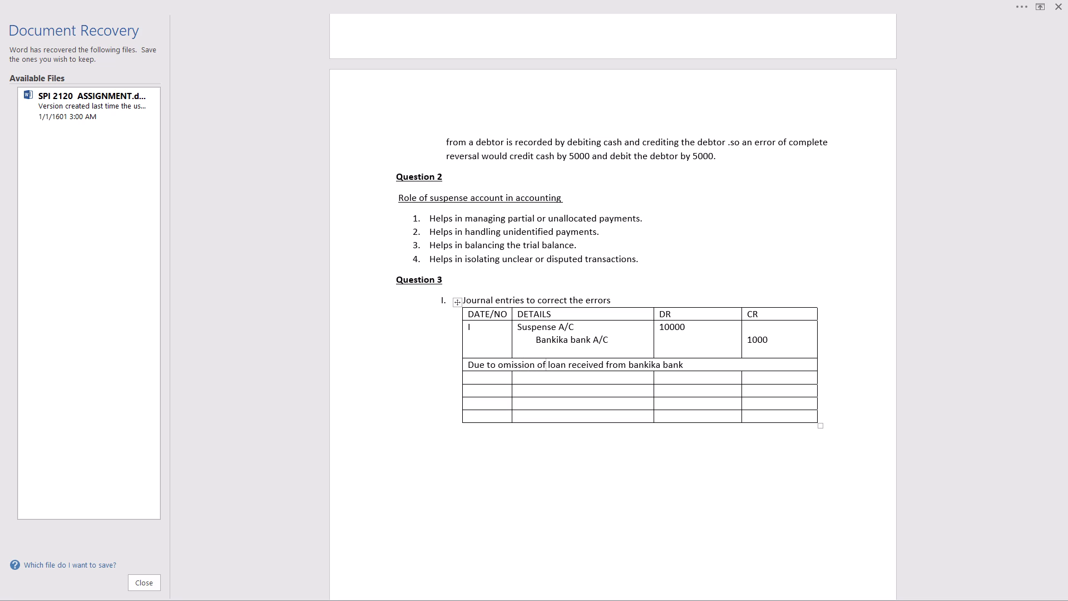
Complete the narration below entry I by adding "now corrected" after "bankika bank".
left_click(693, 364)
type("now corre")
key("c")
type("ted")
key("Return")
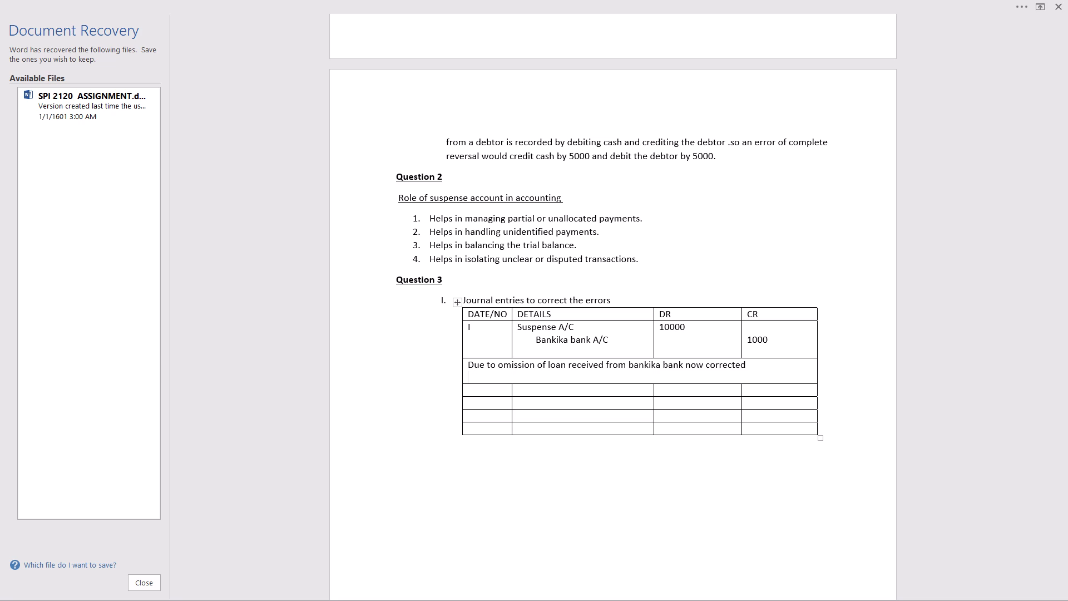
key("BackSpace")
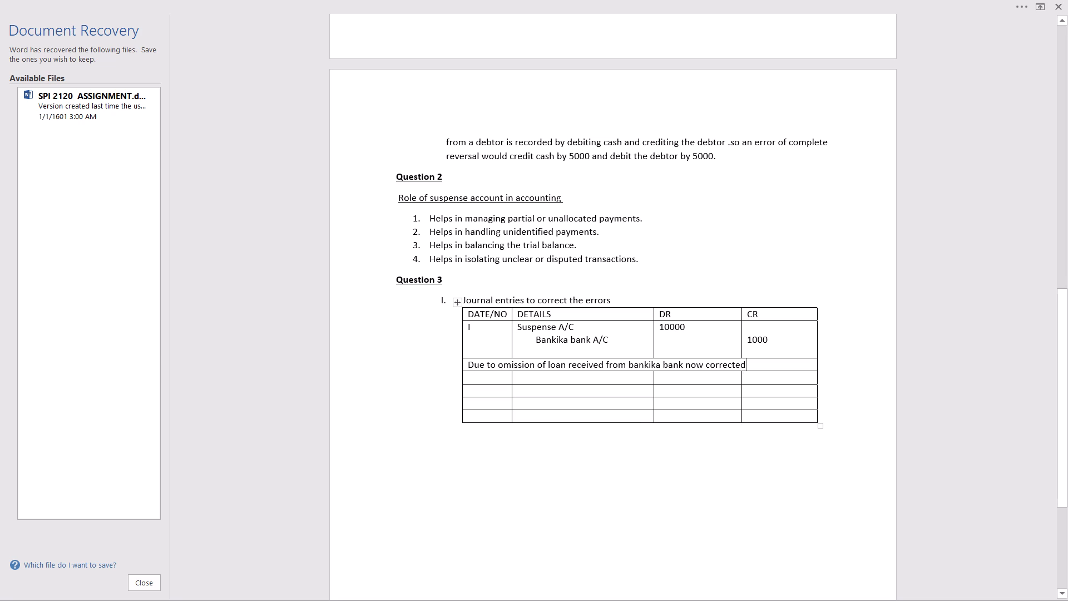
Make the row beneath the narration taller and number it II in the DATE/NO column.
left_click_drag(531, 385, 527, 410)
left_click(479, 372)
left_click(481, 379)
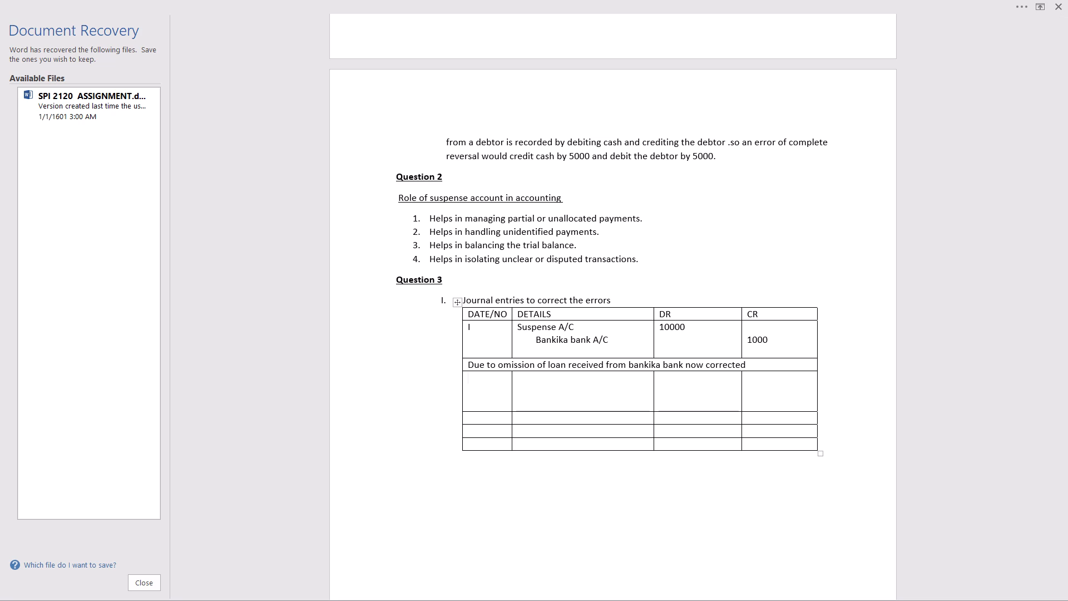
type("II")
Place the text cursor in the DETAILS cell of entry II.
left_click(523, 378)
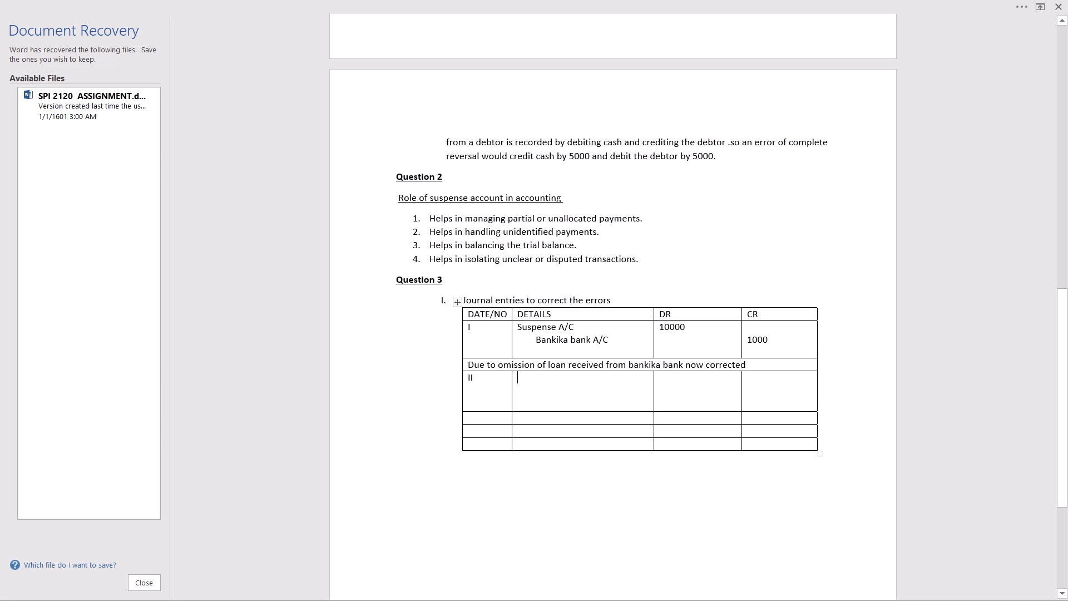
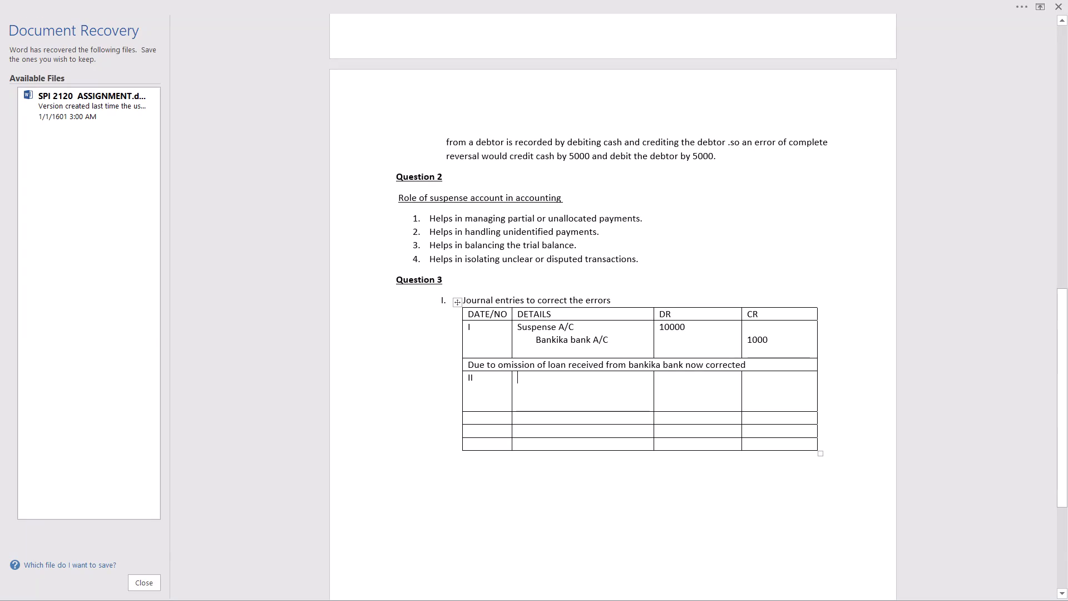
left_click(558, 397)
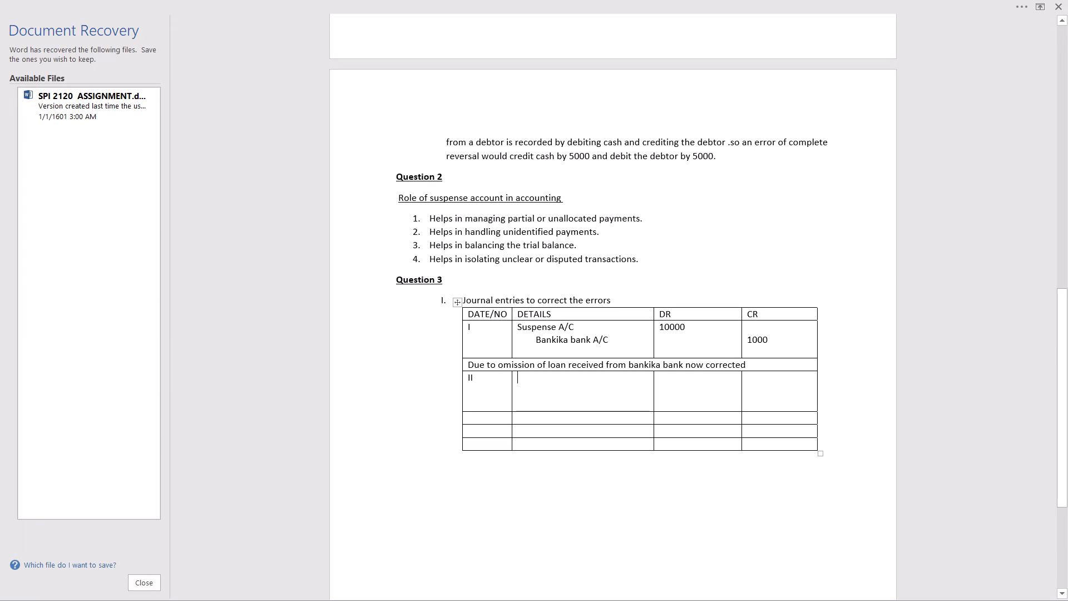
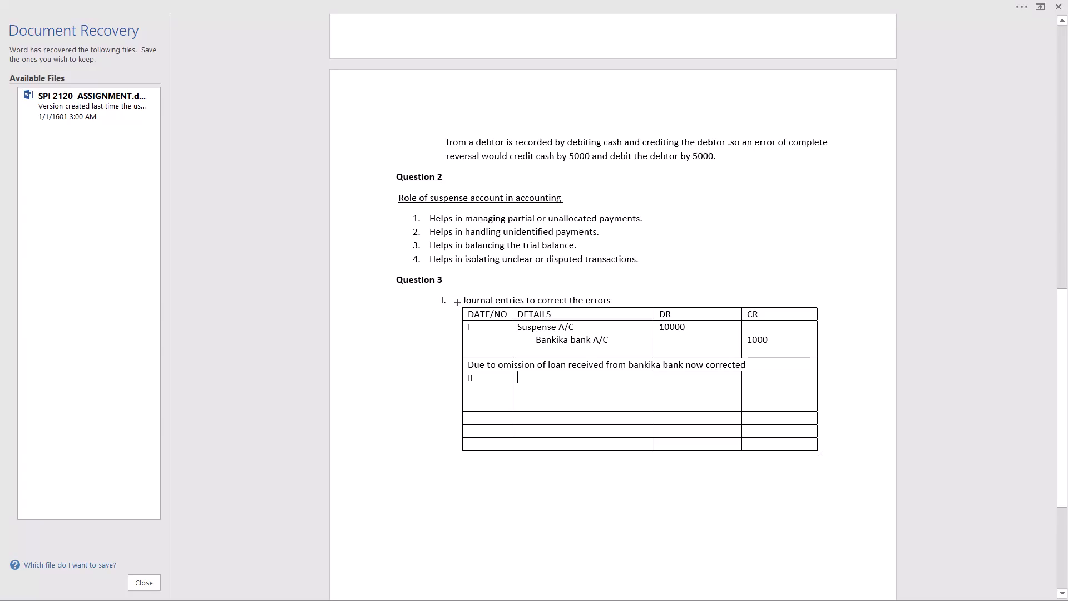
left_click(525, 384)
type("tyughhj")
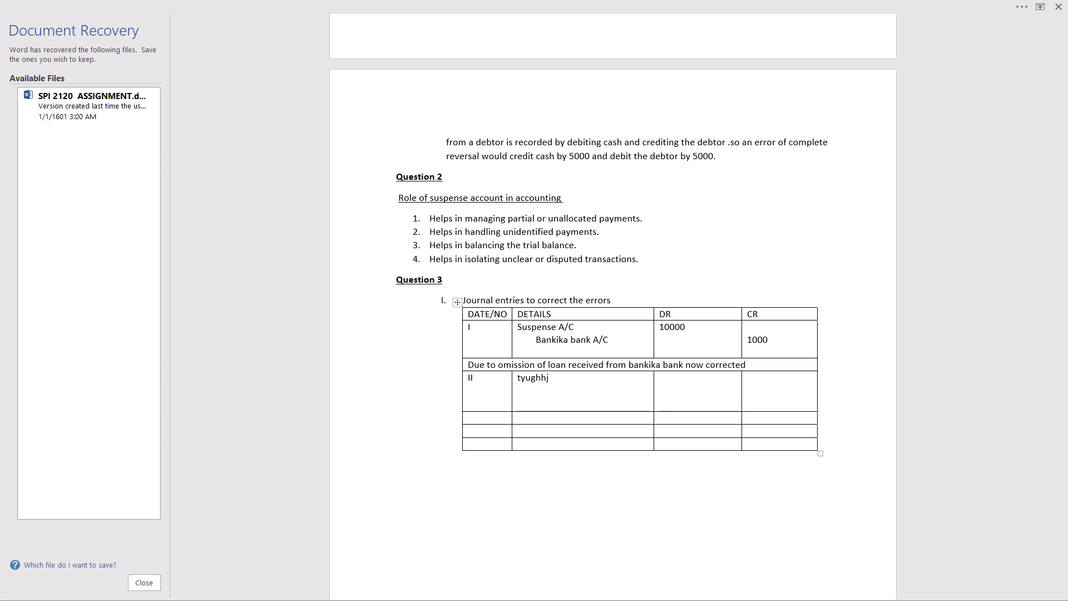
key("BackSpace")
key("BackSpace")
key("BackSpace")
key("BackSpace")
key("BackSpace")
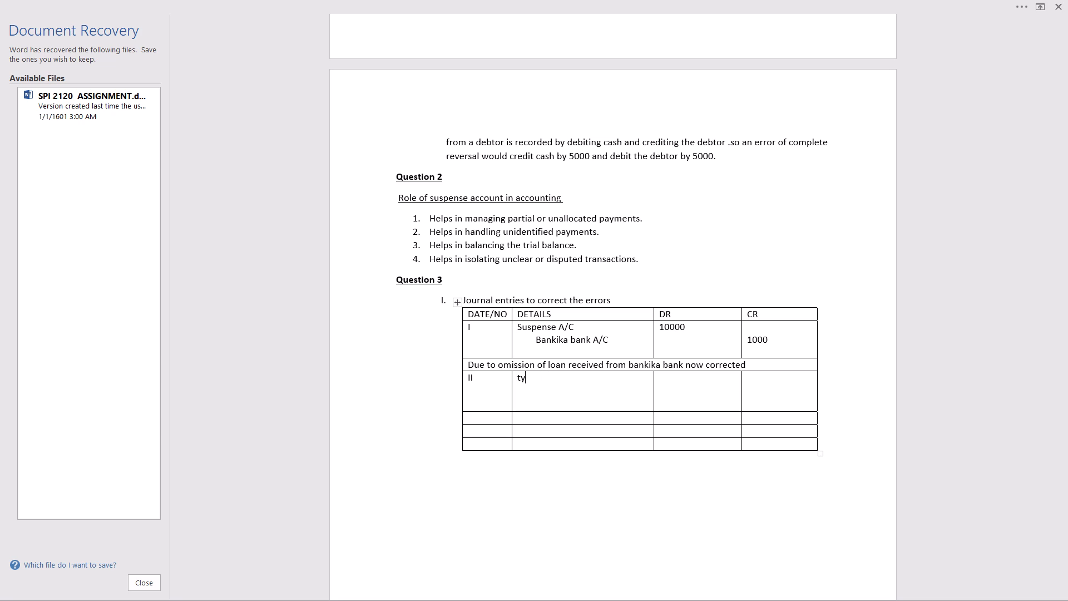
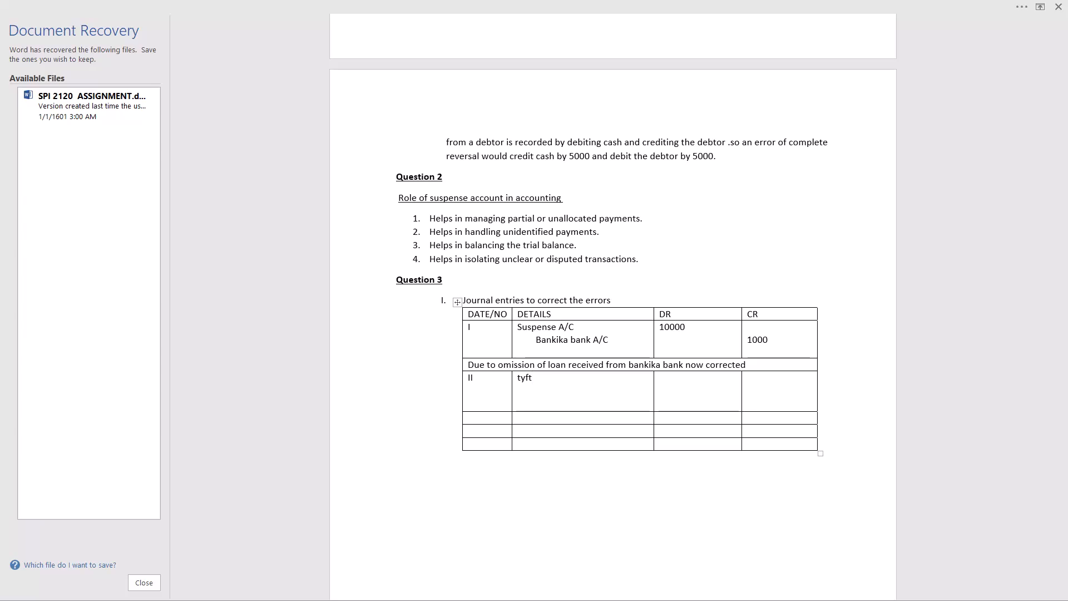
Delete the stray text "tyft" from the DETAILS cell of entry II in the Question 3 journal table.
key("BackSpace")
key("BackSpace")
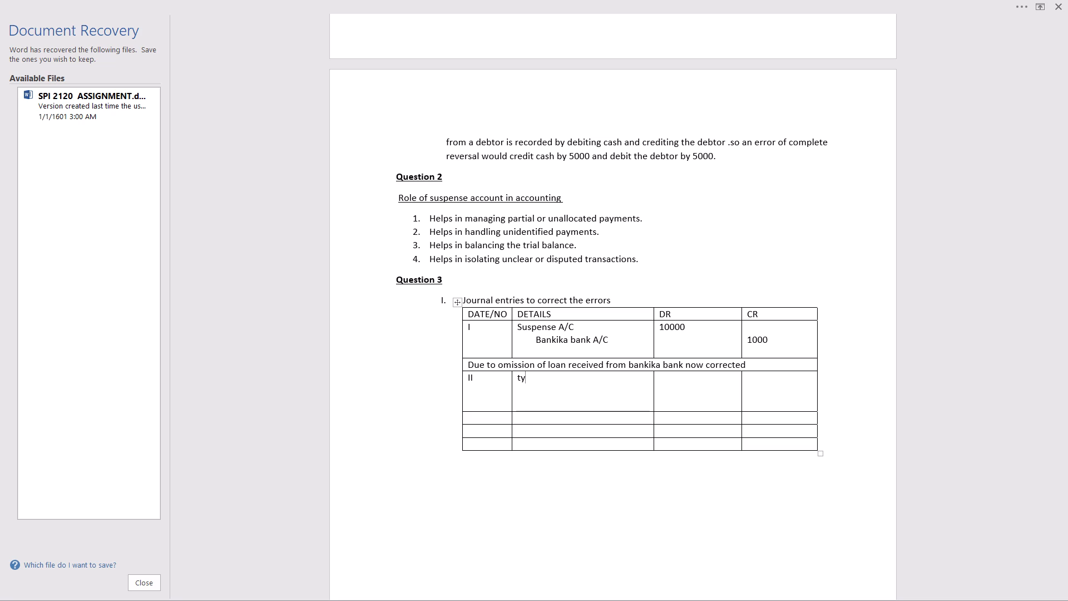
key("BackSpace")
key("BackSpace")
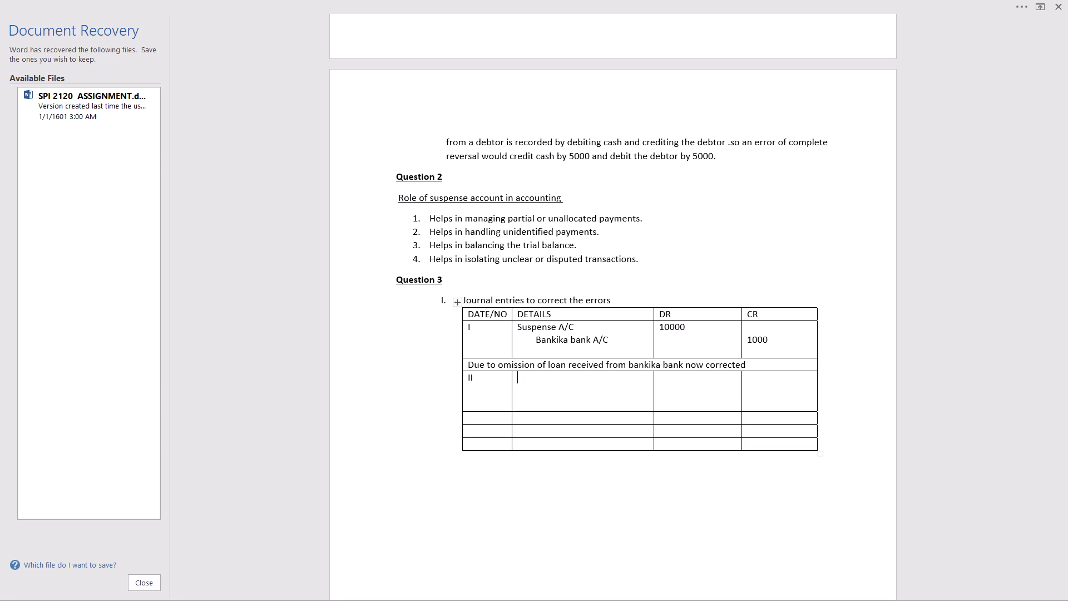